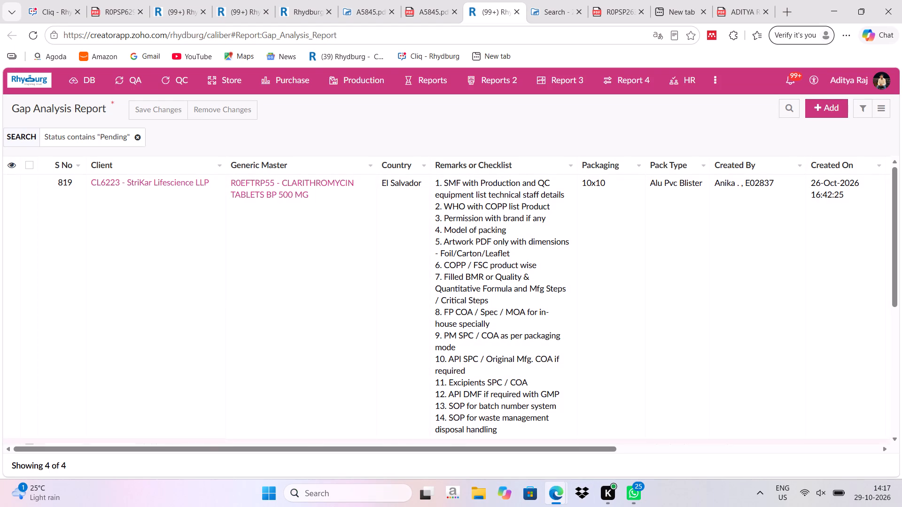
# Open Word and create a new blank document.
pyautogui.click(264, 496)
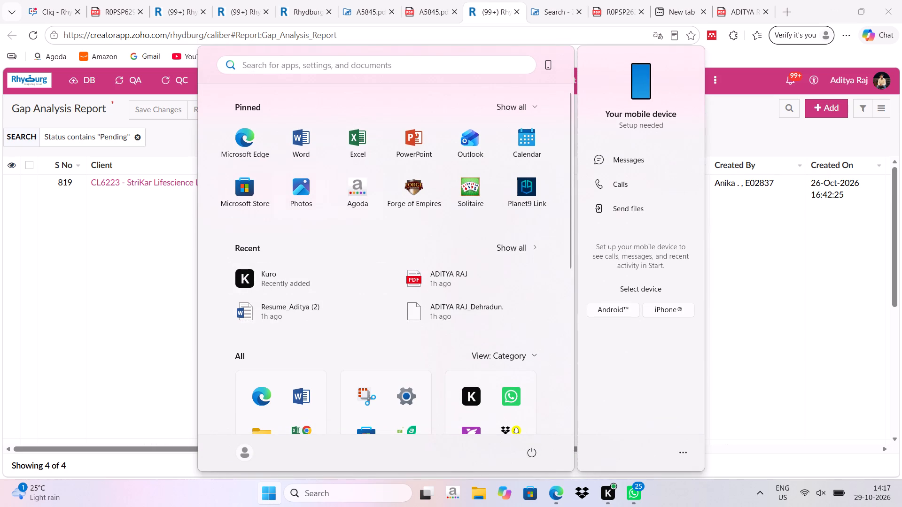
pyautogui.click(297, 133)
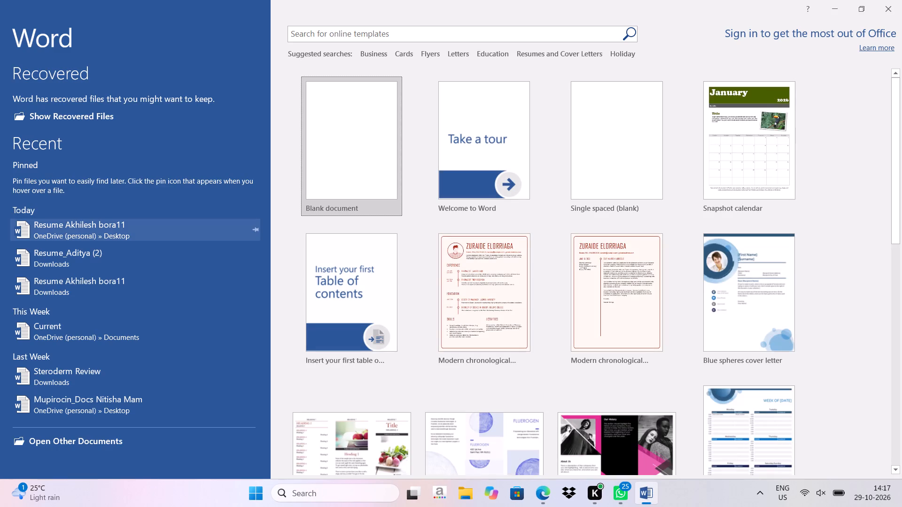
pyautogui.doubleClick(320, 158)
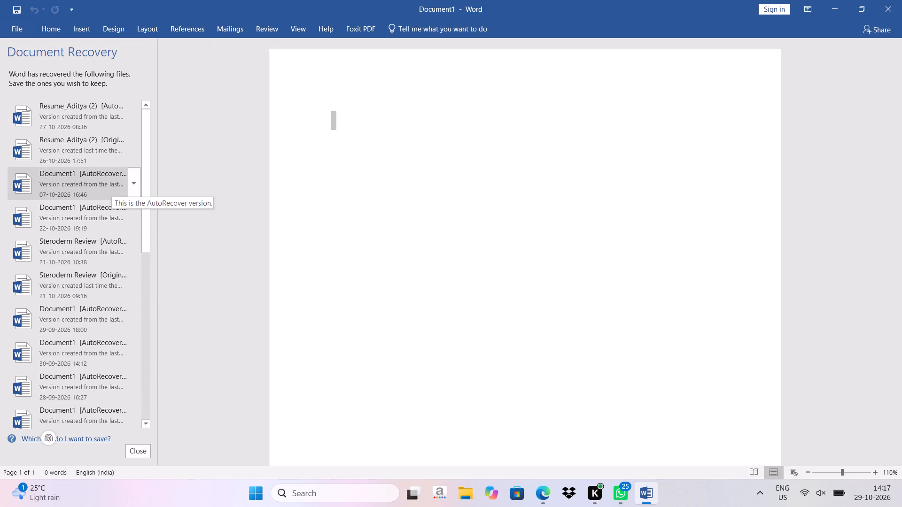
pyautogui.scroll(1, 118, 177)
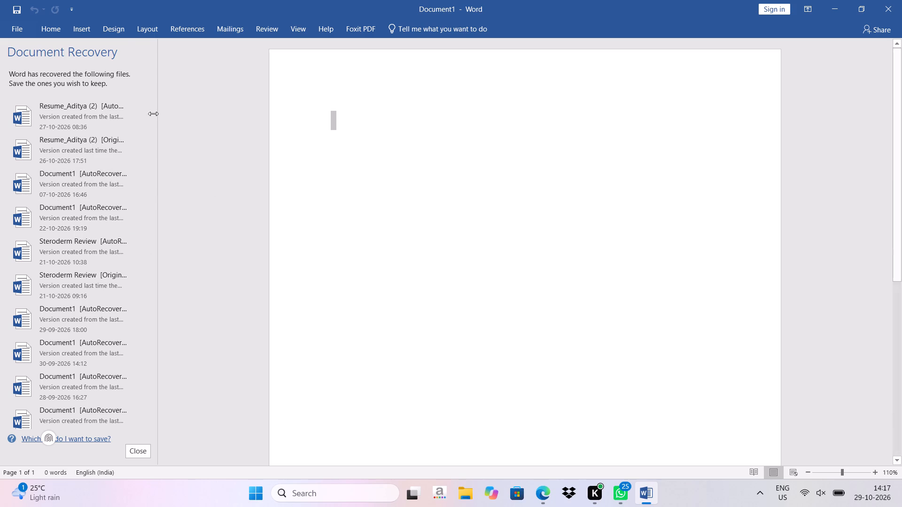
# Insert a table with 3 columns and 2 rows into the blank document.
pyautogui.click(84, 24)
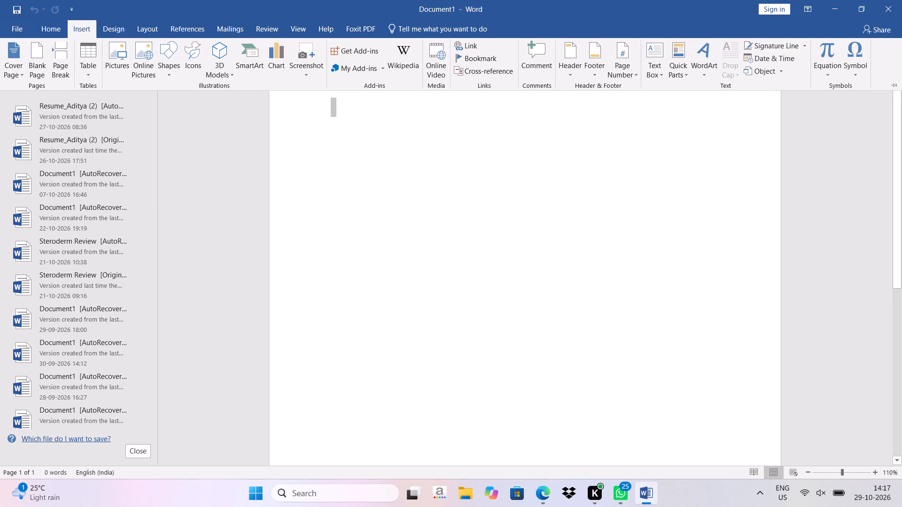
pyautogui.click(89, 74)
pyautogui.click(109, 184)
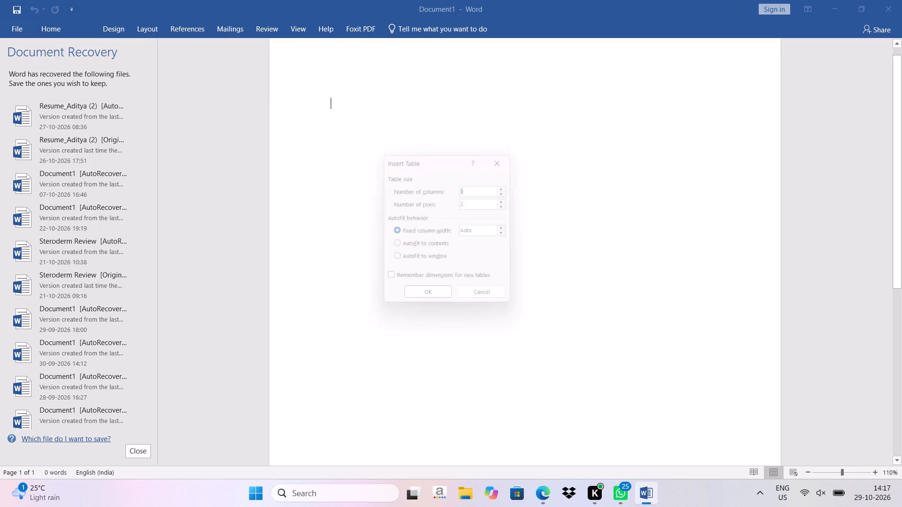
pyautogui.press('BackSpace')
pyautogui.press('3')
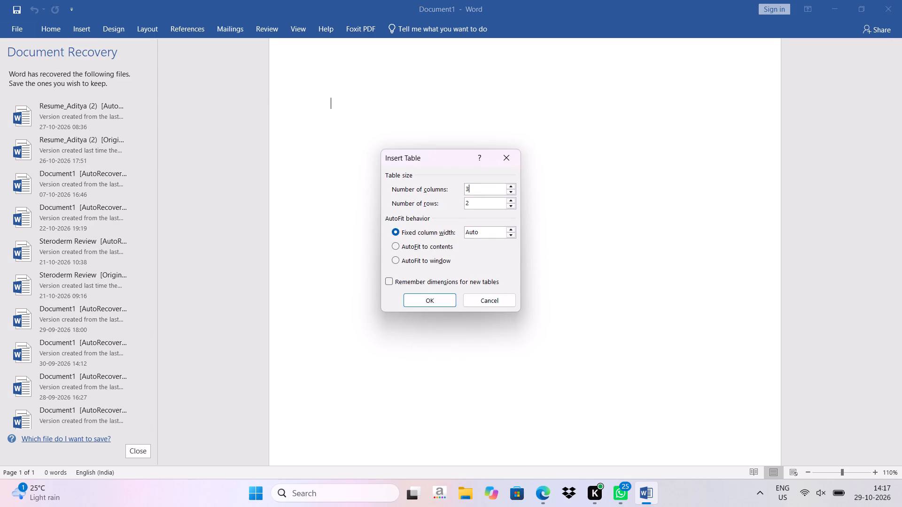
pyautogui.press('Return')
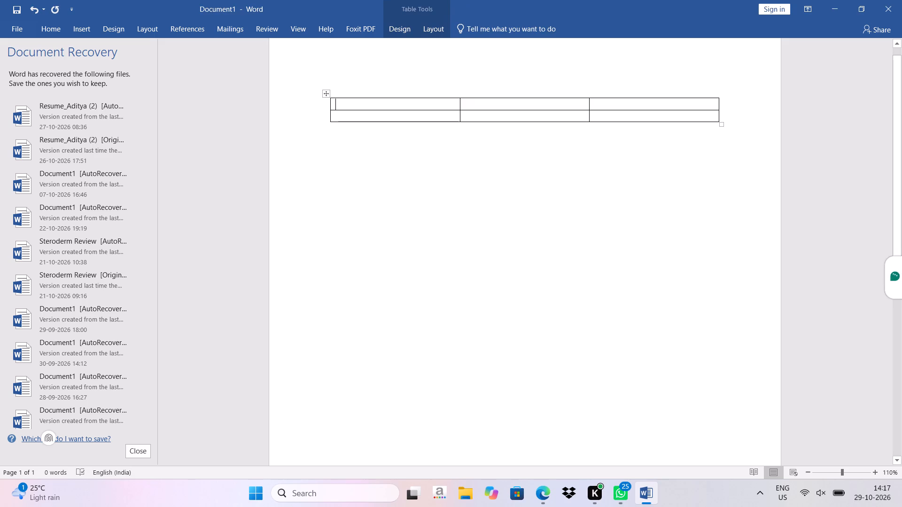
# Fill the table's header row with Current, New and Scientific, and place the cursor in the first cell of the second row.
pyautogui.write('Current')
pyautogui.press('Right')
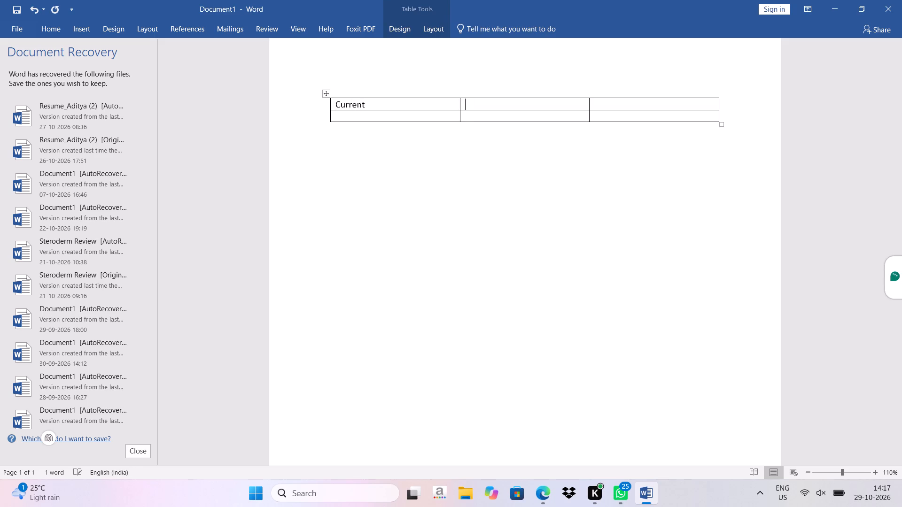
pyautogui.write('New')
pyautogui.press('Right')
pyautogui.write('Scientific')
pyautogui.press('Down')
pyautogui.press('Left')
pyautogui.press('Left')
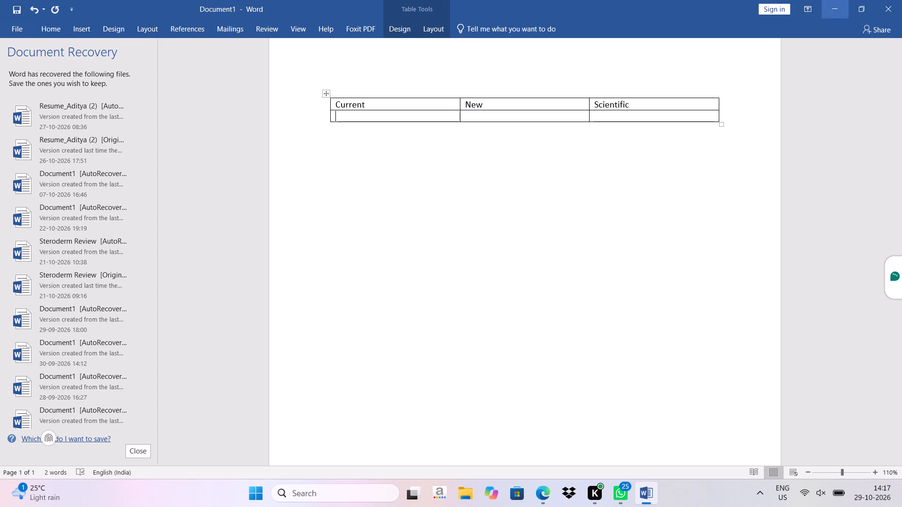
# Switch to the Change Control report in Edge and filter it to Request By (ID) containing the requester of CL10244.
pyautogui.click(831, 0)
pyautogui.click(163, 3)
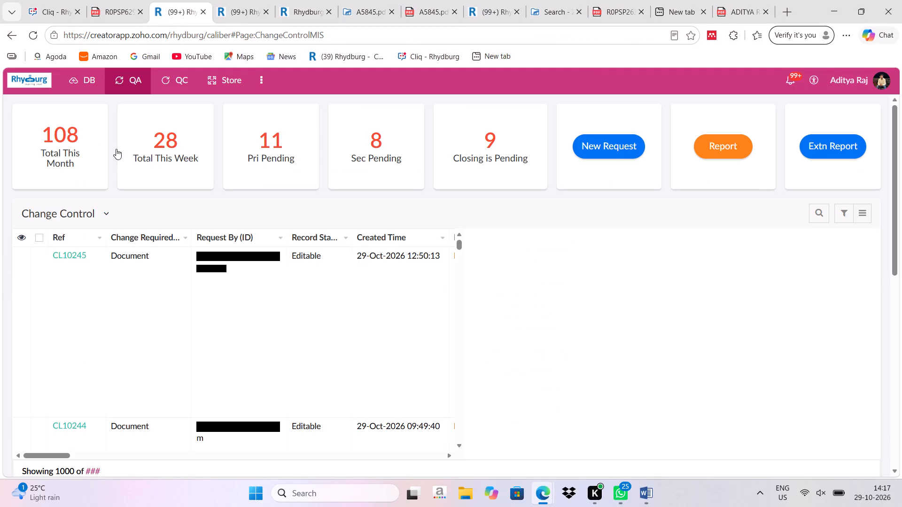
pyautogui.hscroll(2, 253, 322)
pyautogui.moveTo(194, 426); pyautogui.dragTo(201, 441)
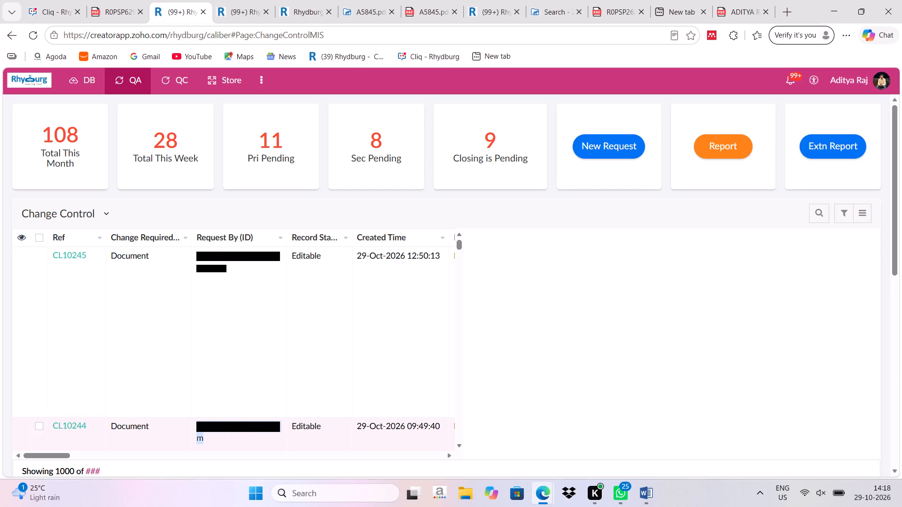
pyautogui.click(222, 392)
pyautogui.click(137, 108)
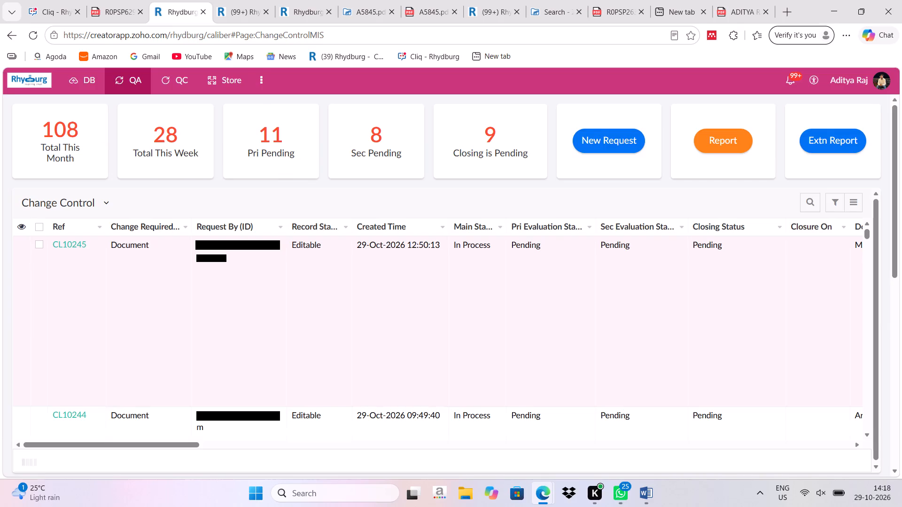
pyautogui.click(233, 225)
pyautogui.click(230, 243)
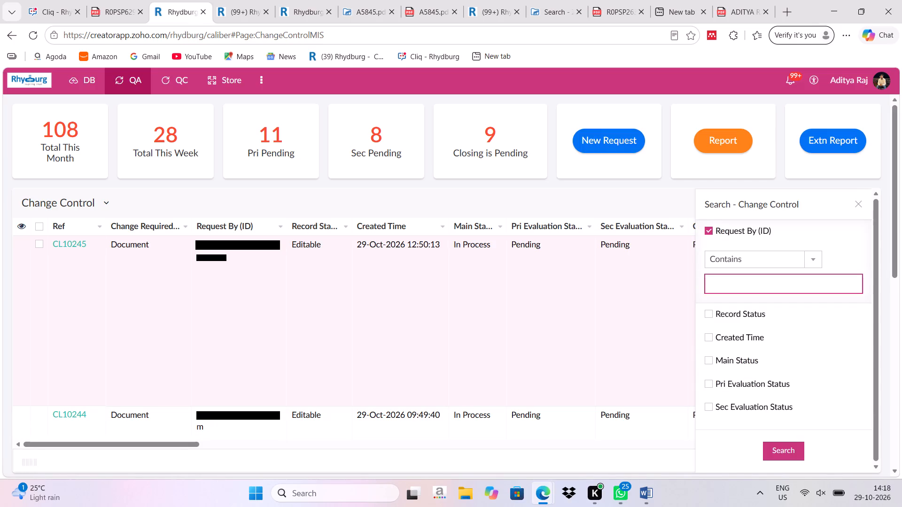
pyautogui.hotkey('ctrl', 'v')
pyautogui.press('Return')
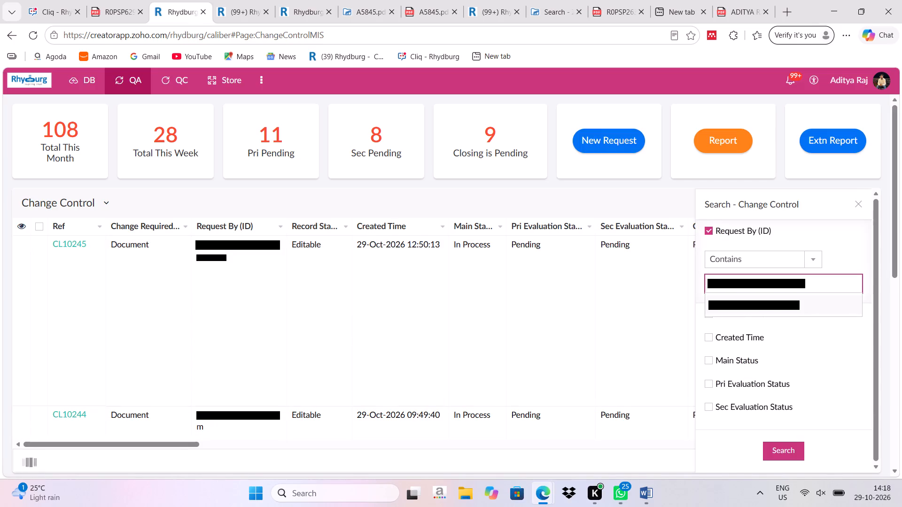
pyautogui.press('Return')
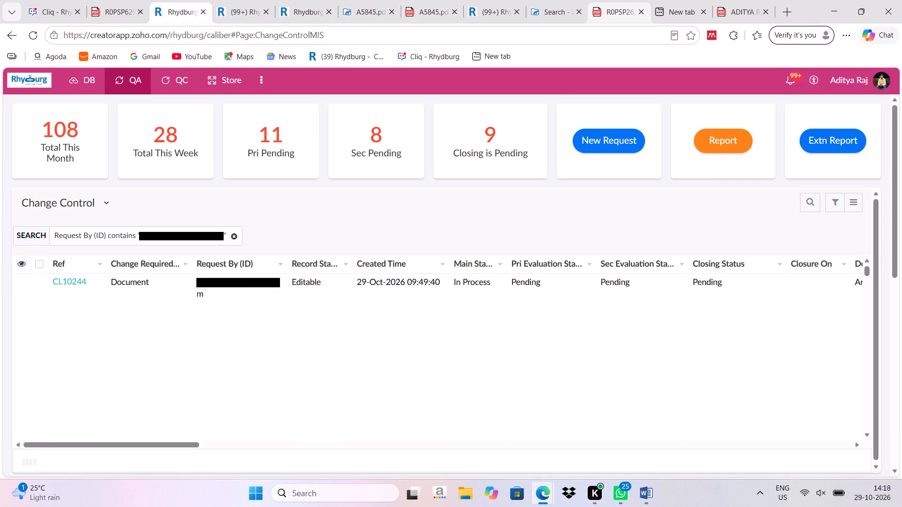
# Check the unread messages in Cliq, in the Sales & Reg Team channel and the unread direct chat.
pyautogui.click(43, 11)
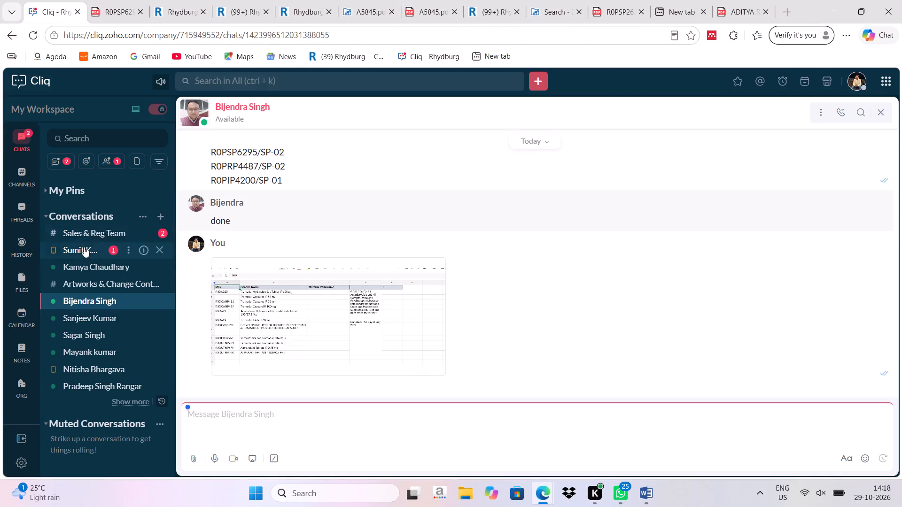
pyautogui.click(84, 238)
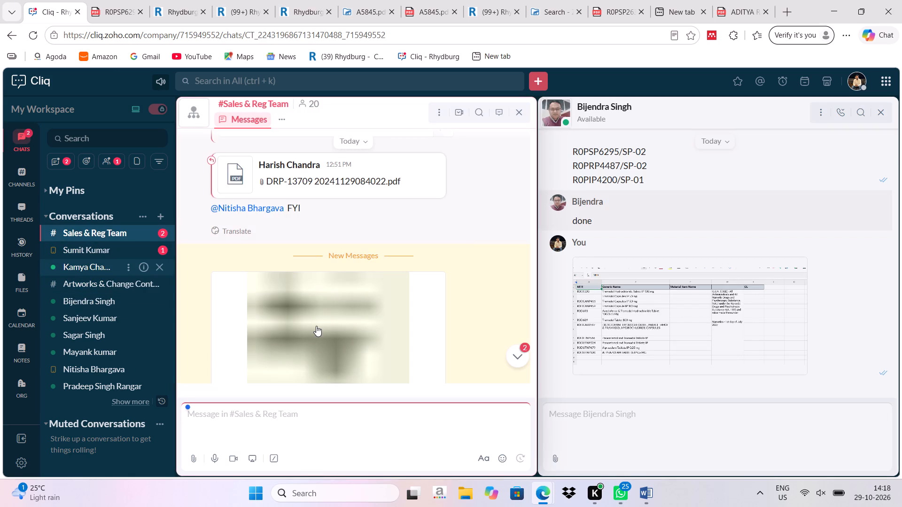
pyautogui.scroll(-5, 444, 353)
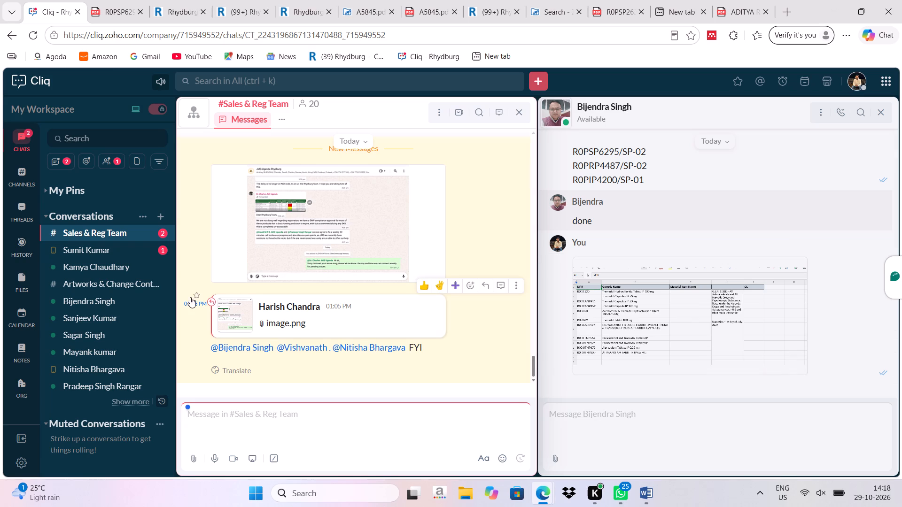
pyautogui.click(98, 252)
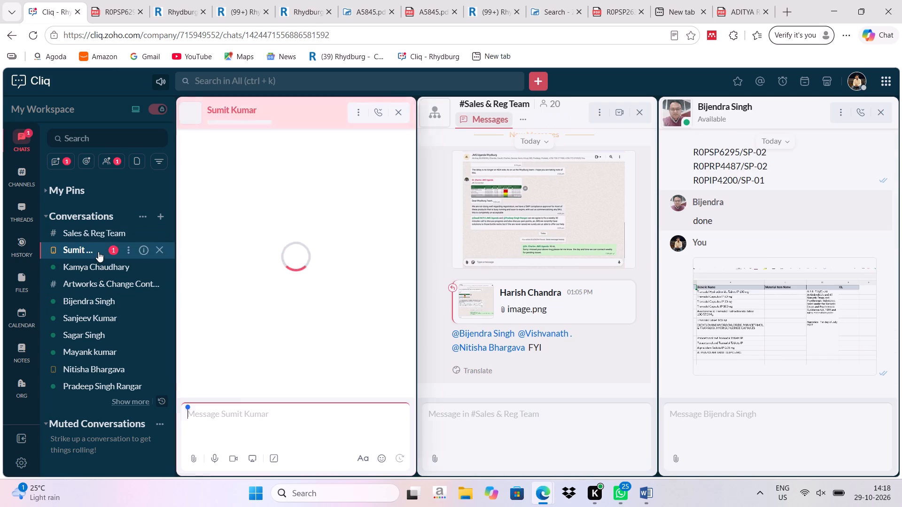
pyautogui.scroll(-5, 305, 302)
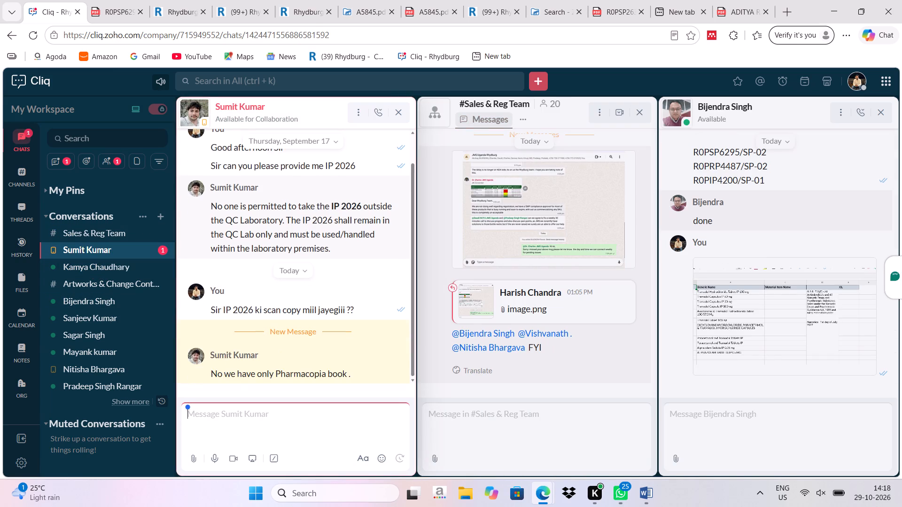
# Preview the Pregabalin Capsules IP artwork PDF in the colleague's chat and copy the code ICIN1029 from its file name.
pyautogui.click(88, 272)
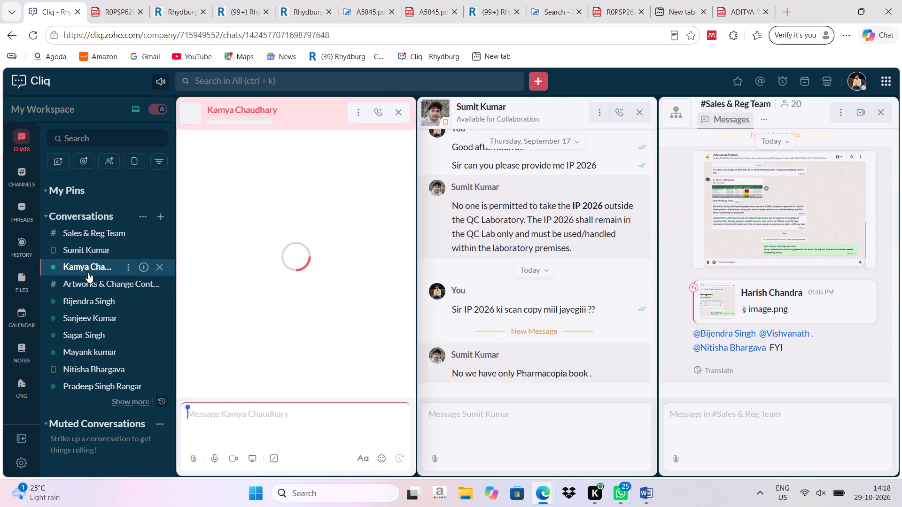
pyautogui.scroll(-3, 224, 298)
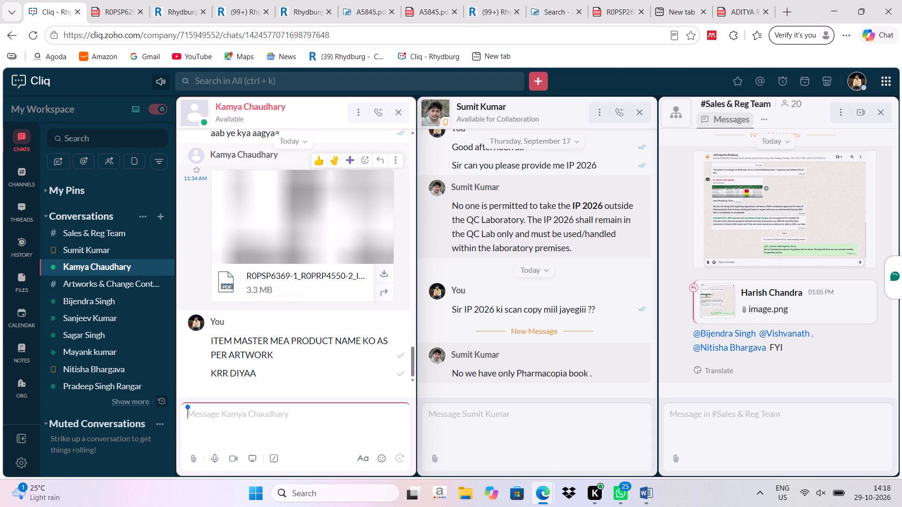
pyautogui.click(399, 113)
pyautogui.click(105, 271)
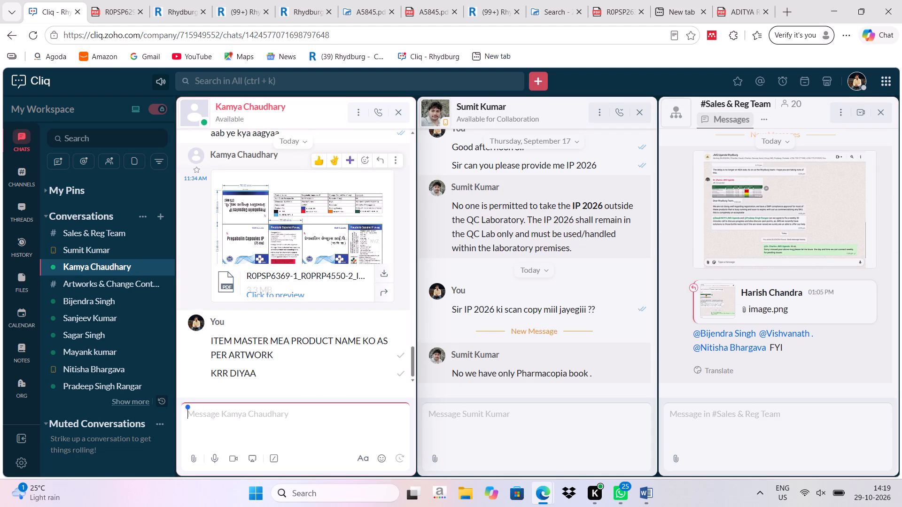
pyautogui.click(279, 289)
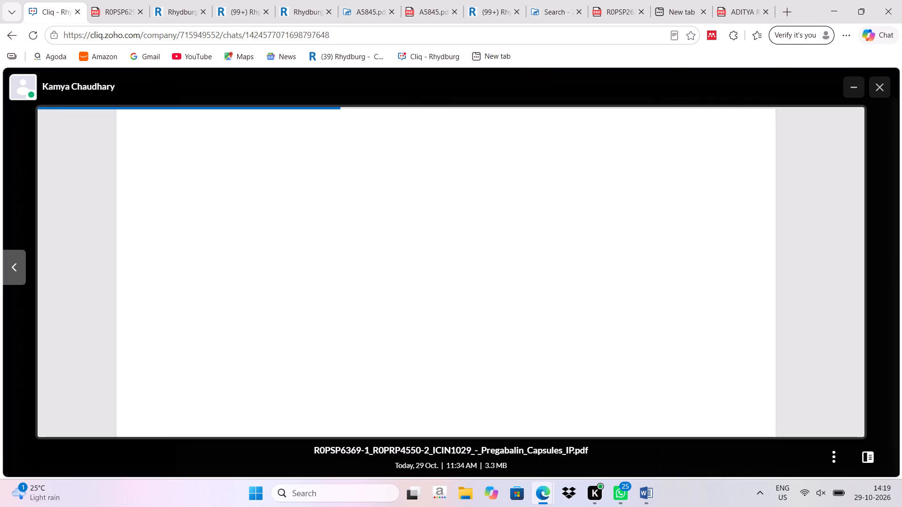
pyautogui.moveTo(431, 449); pyautogui.dragTo(458, 444)
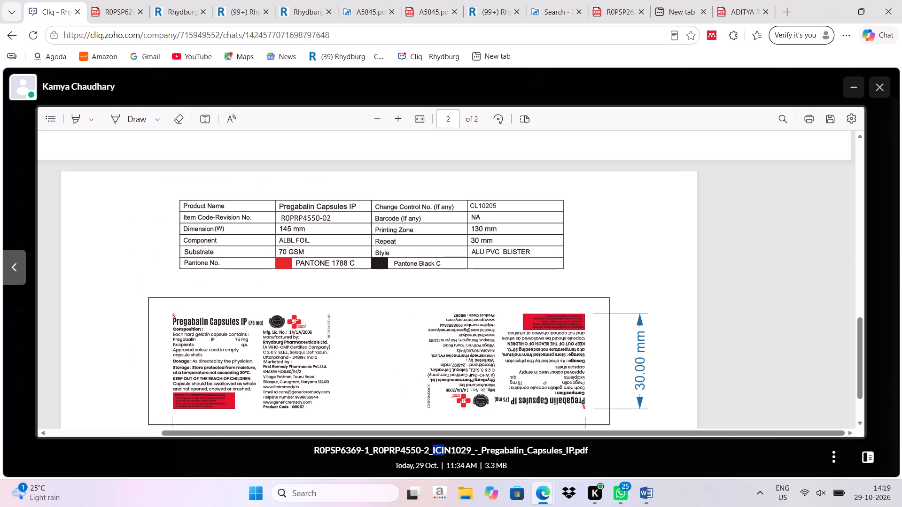
pyautogui.moveTo(458, 444); pyautogui.dragTo(469, 449)
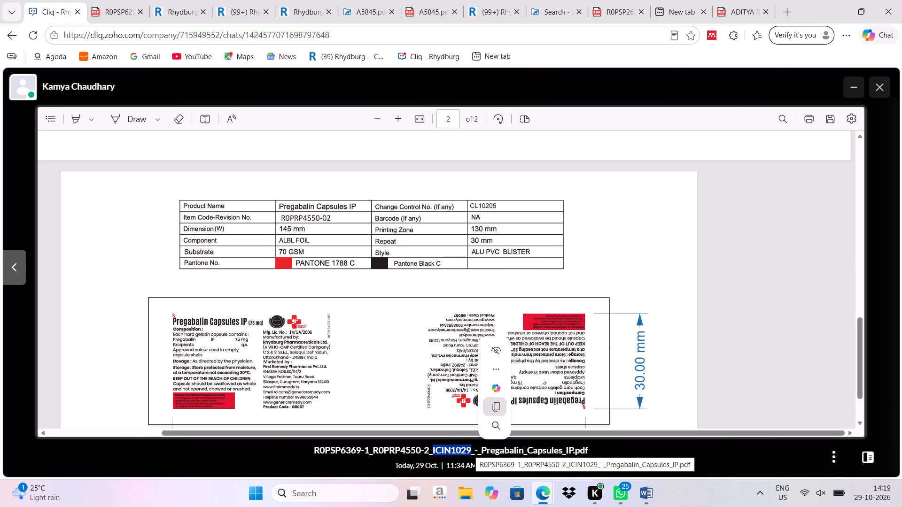
pyautogui.click(496, 406)
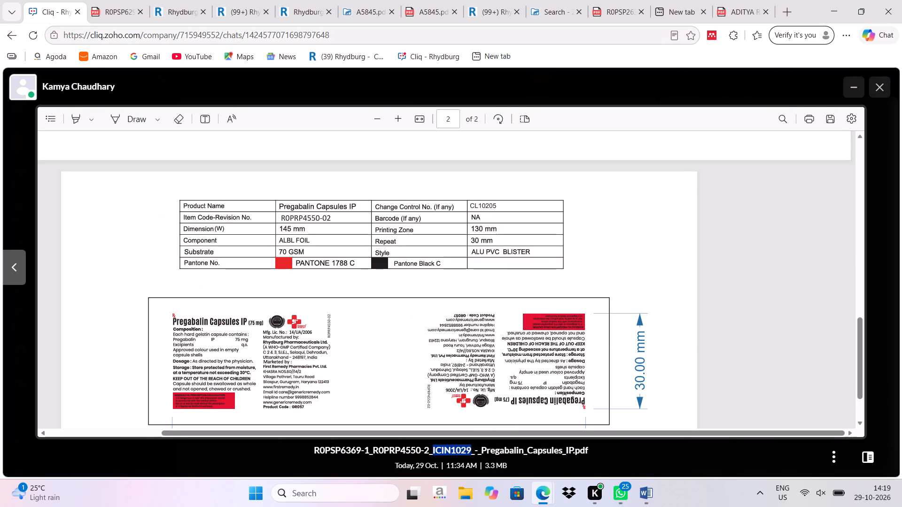
# Return to the Change Control report and add a search filter for Current / Previous State containing ICIN1029.
pyautogui.click(167, 8)
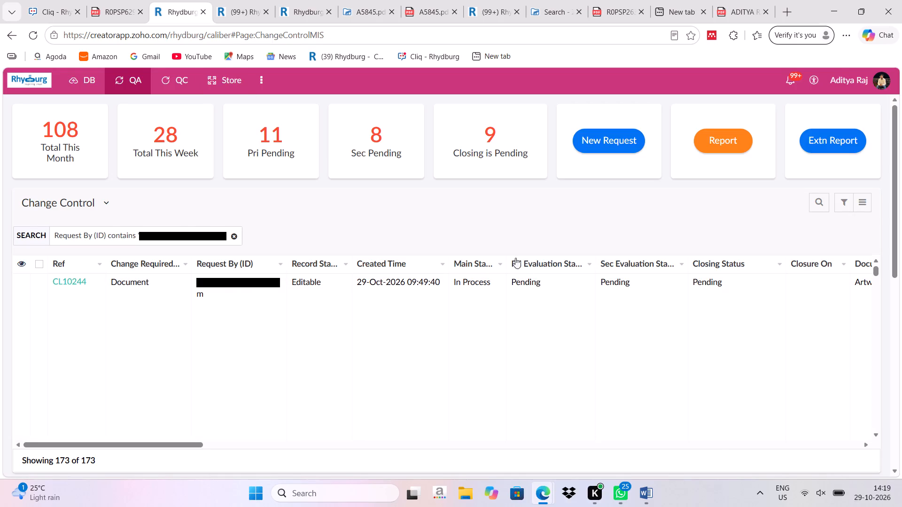
pyautogui.moveTo(185, 445); pyautogui.dragTo(258, 445)
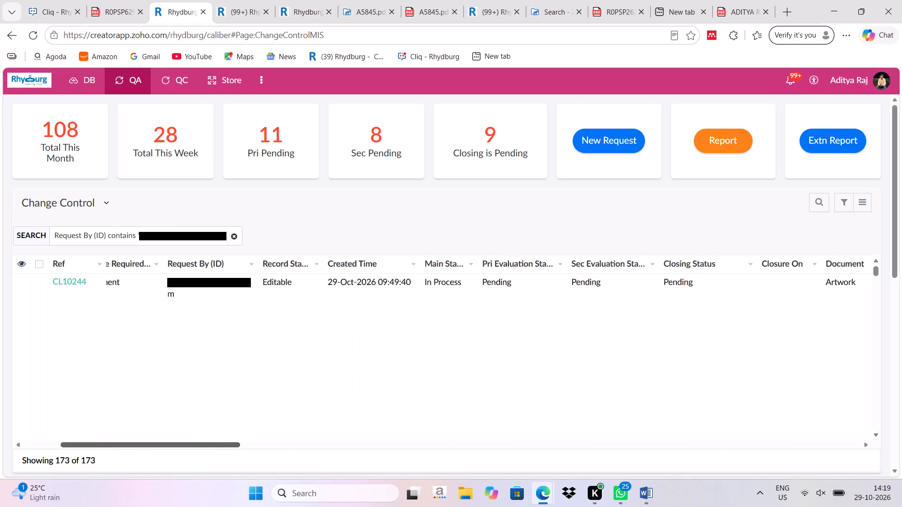
pyautogui.moveTo(258, 445); pyautogui.dragTo(392, 451)
pyautogui.click(269, 262)
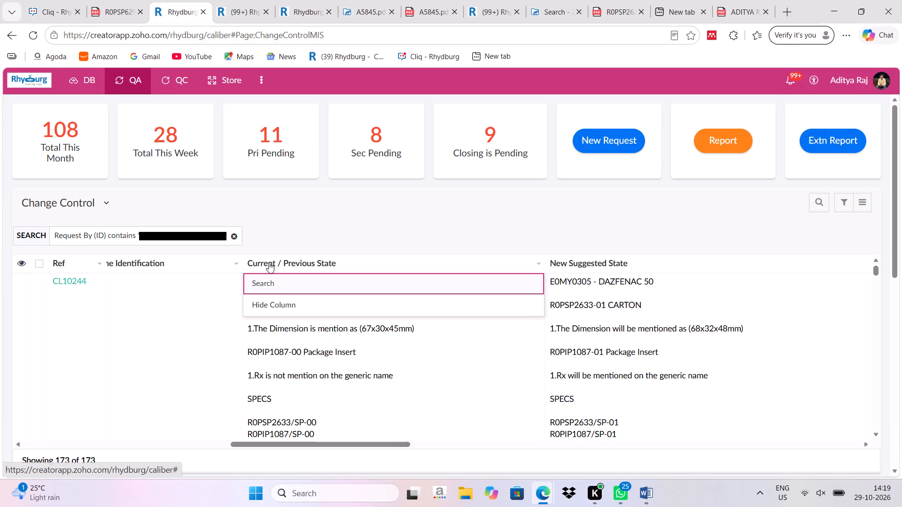
pyautogui.click(284, 280)
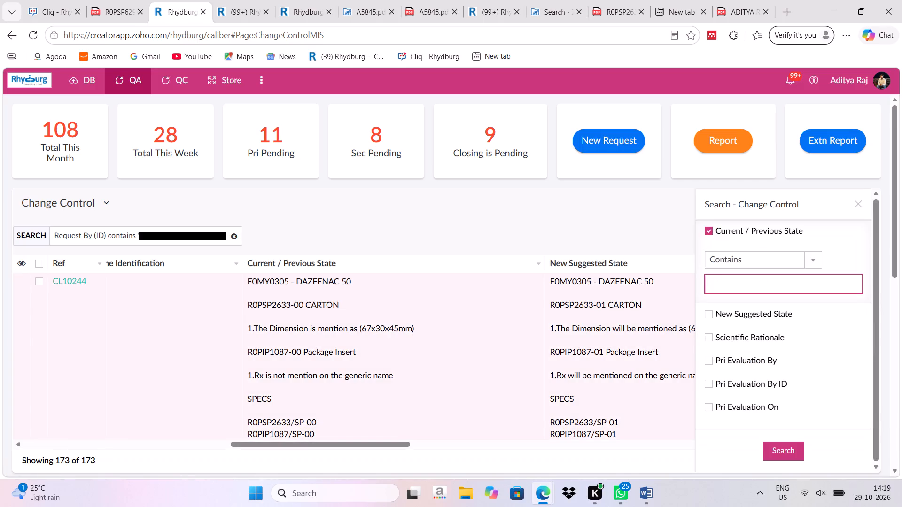
pyautogui.hotkey('ctrl', 'v')
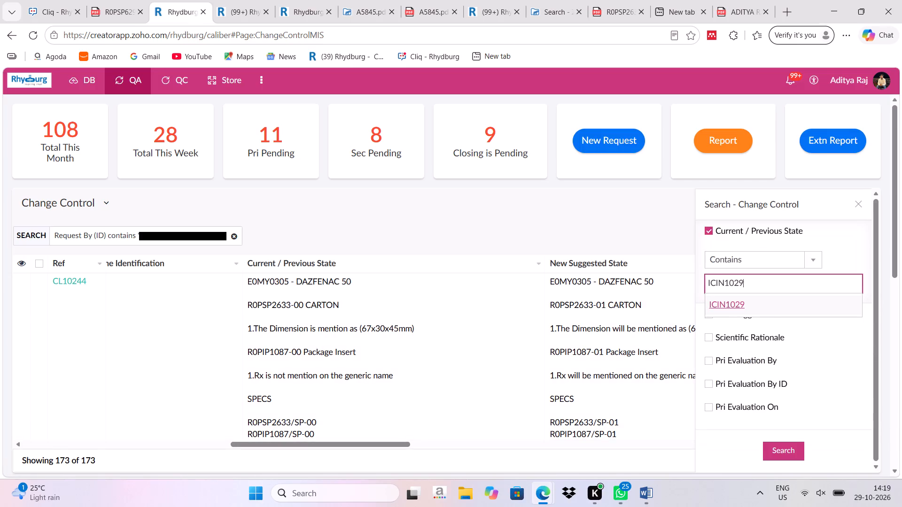
pyautogui.press('Return')
pyautogui.press('Return')
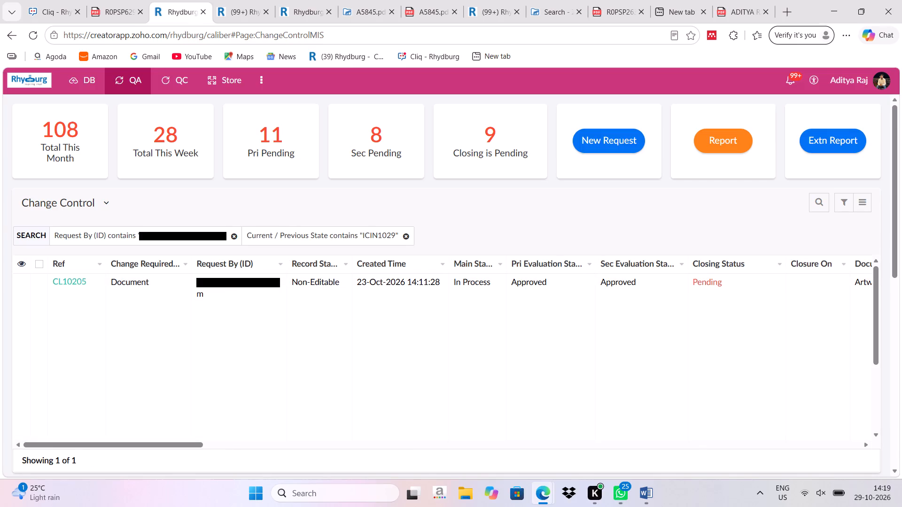
pyautogui.hscroll(-7, 305, 396)
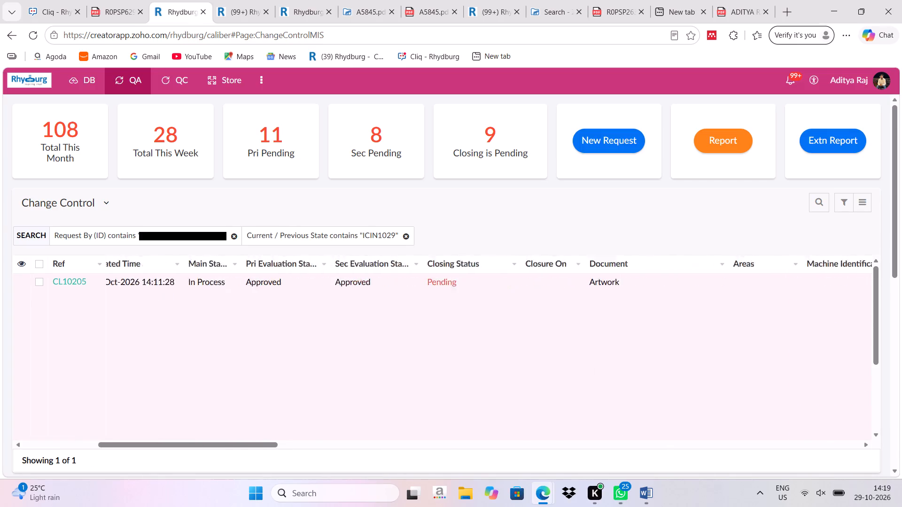
# Open the details of change control record CL10205 and copy its entire Current / Previous State text, from ICIN1029 through R0PRP4550/SP-01.
pyautogui.hscroll(-8, 305, 396)
pyautogui.click(321, 356)
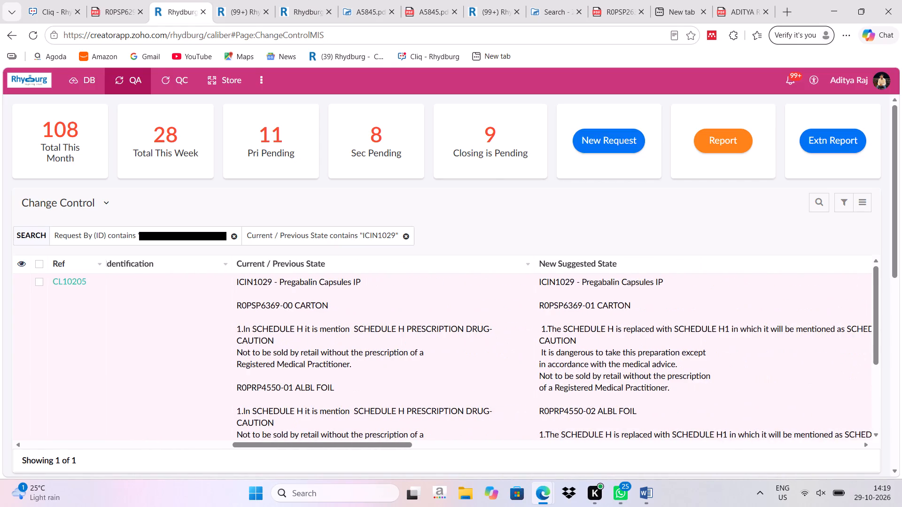
pyautogui.scroll(-2, 649, 280)
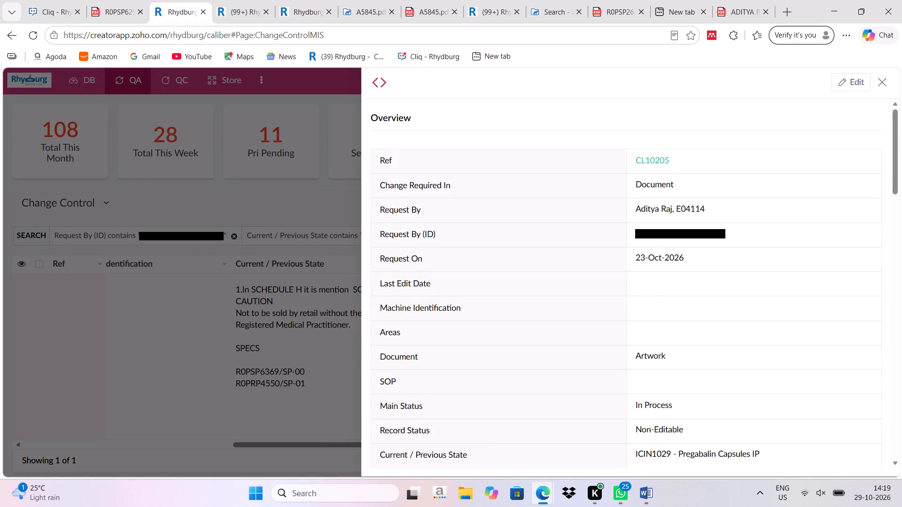
pyautogui.scroll(-5, 649, 282)
pyautogui.scroll(4, 626, 214)
pyautogui.scroll(-1, 626, 214)
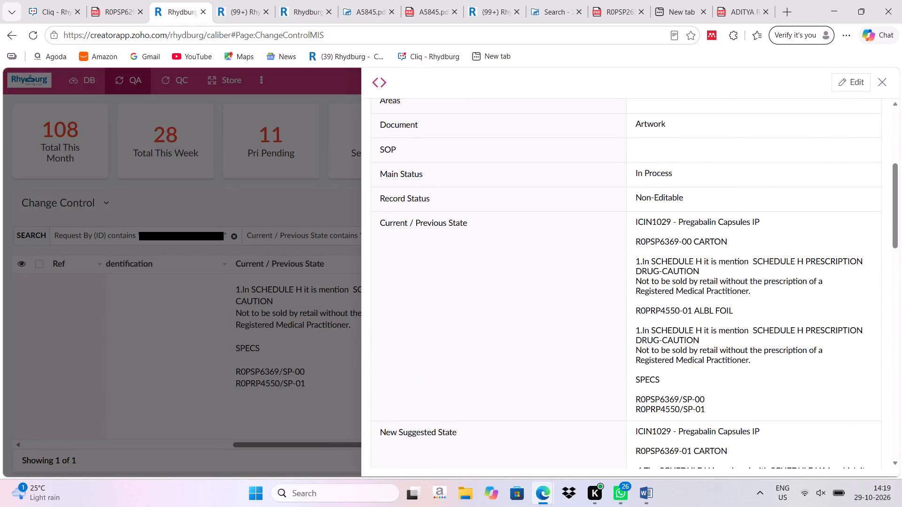
pyautogui.moveTo(636, 217); pyautogui.dragTo(713, 387)
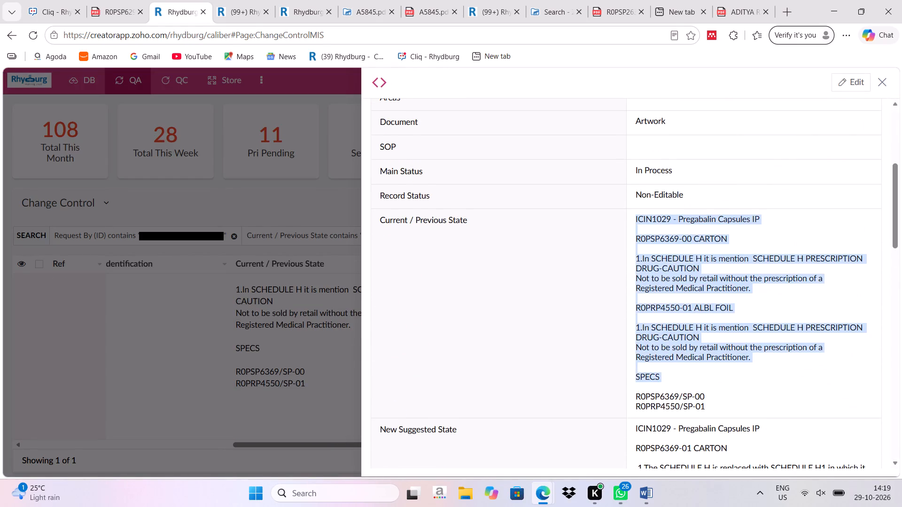
pyautogui.moveTo(713, 387); pyautogui.dragTo(709, 406)
pyautogui.click(736, 363)
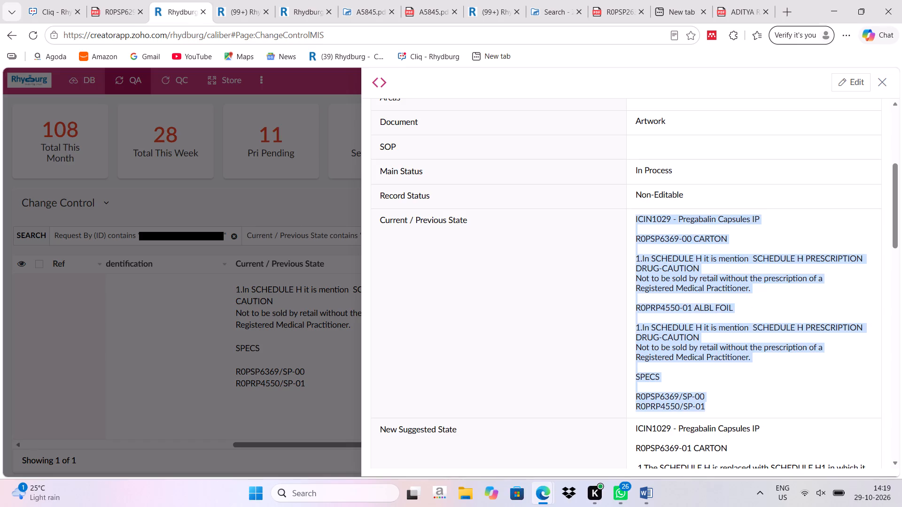
# Switch to Document1 in Word and paste the copied text into the empty table cell under Current.
pyautogui.click(644, 506)
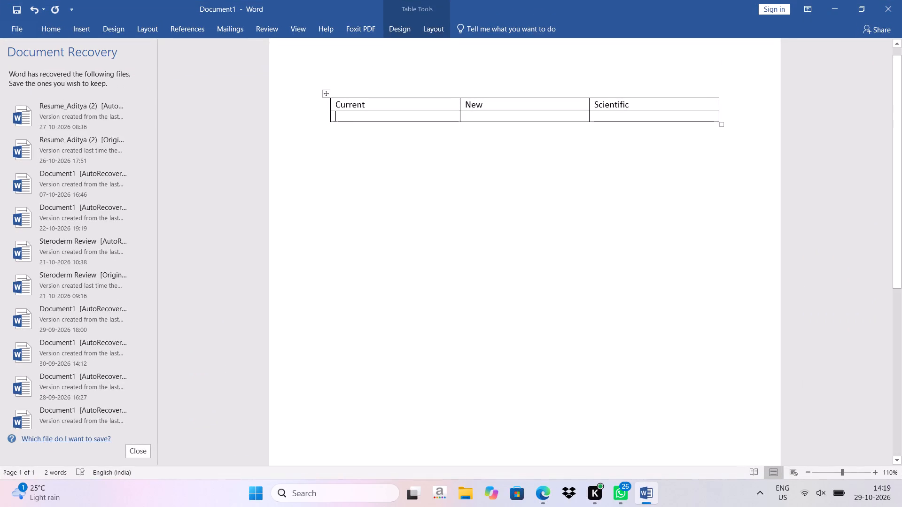
pyautogui.hotkey('ctrl', 'v')
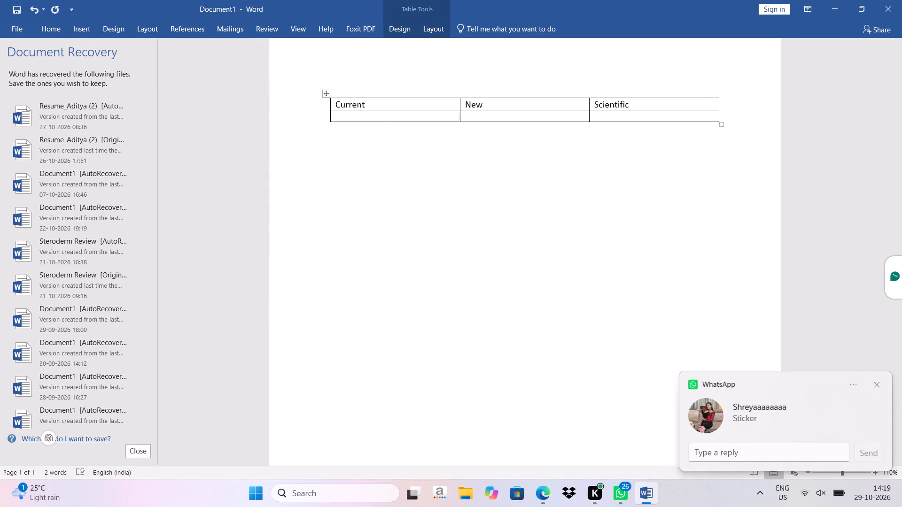
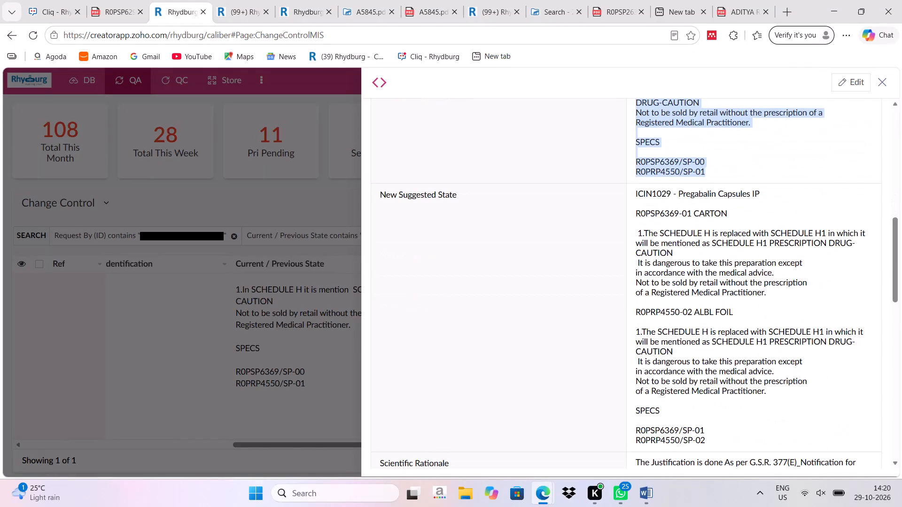
# Copy the full New Suggested State text for ICIN1029 - Pregabalin Capsules IP, through R0PRP4550/SP-02, and switch to the Word table.
pyautogui.moveTo(634, 192); pyautogui.dragTo(708, 428)
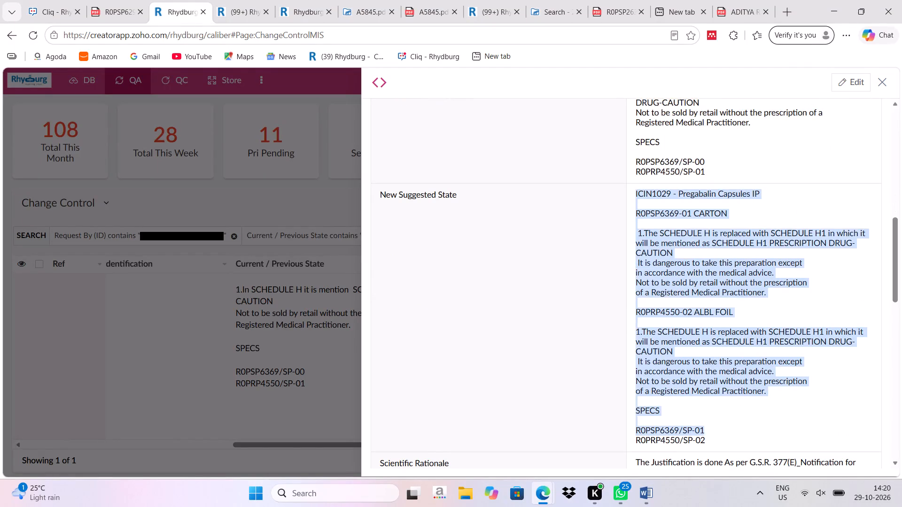
pyautogui.moveTo(708, 428); pyautogui.dragTo(710, 437)
pyautogui.click(738, 396)
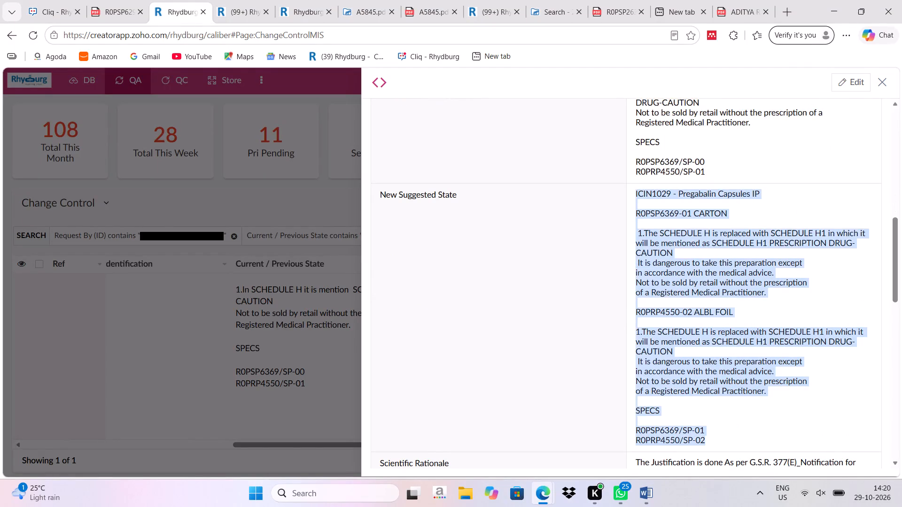
pyautogui.click(665, 437)
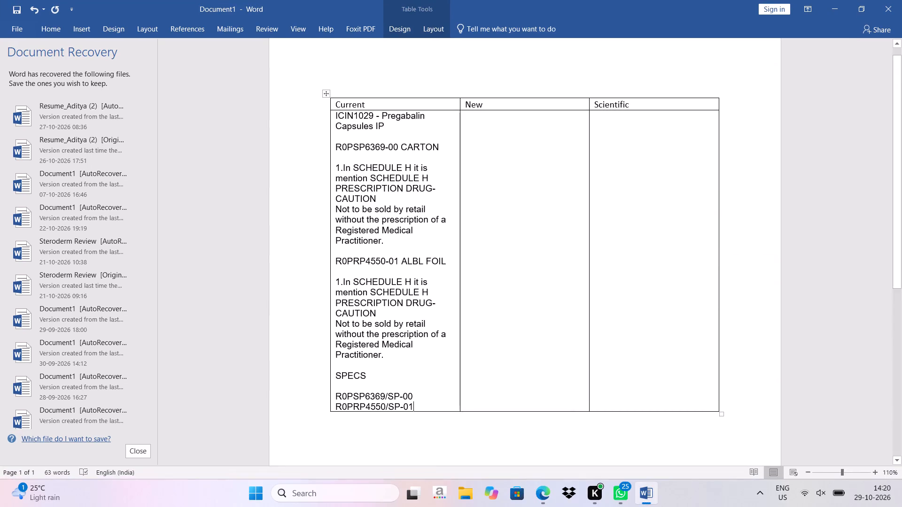
# Paste the copied New Suggested State text for ICIN1029 Pregabalin Capsules IP into the New column of the Word table.
pyautogui.click(509, 128)
pyautogui.hotkey('ctrl', 'v')
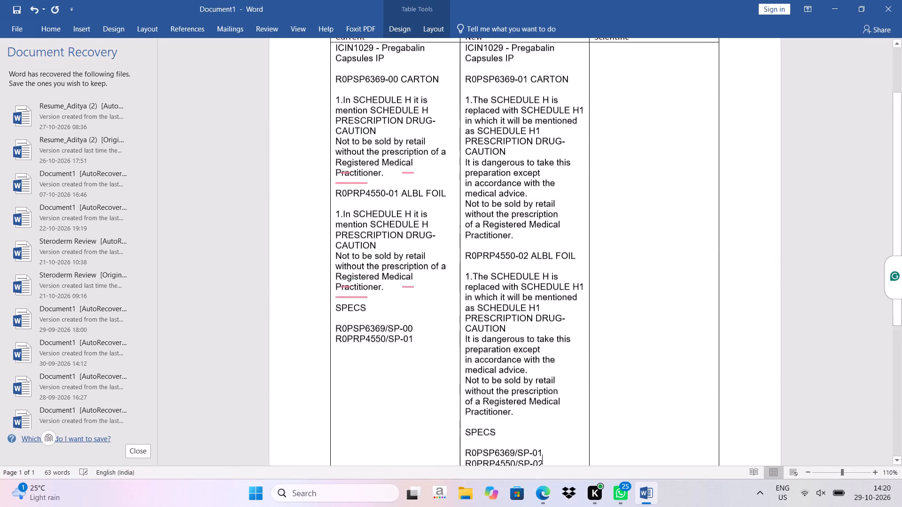
pyautogui.moveTo(509, 128); pyautogui.dragTo(506, 122, button='right')
pyautogui.moveTo(517, 0); pyautogui.dragTo(887, 17, button='right')
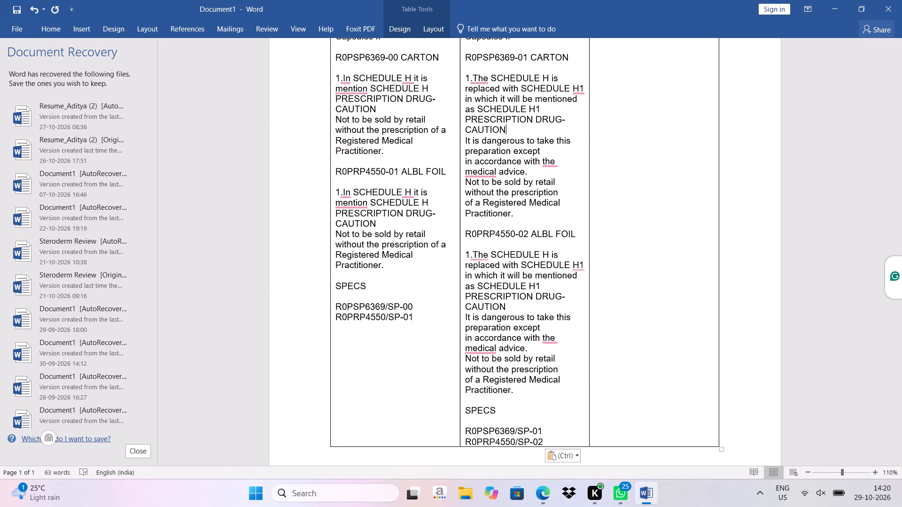
# Bring up the Pregabalin Capsules IP artwork preview in Cliq and arrange Edge and Word side by side.
pyautogui.moveTo(887, 17); pyautogui.dragTo(837, 14, button='right')
pyautogui.click(863, 4)
pyautogui.click(37, 5)
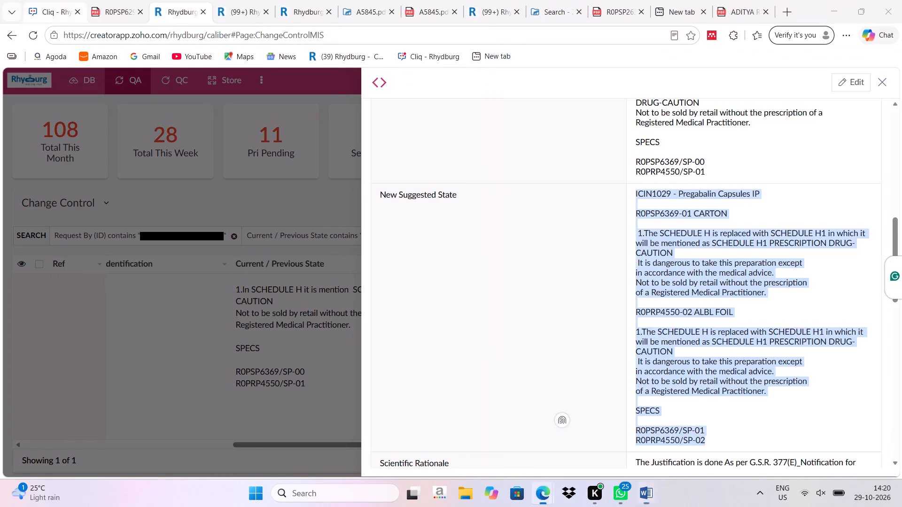
pyautogui.scroll(-1, 366, 266)
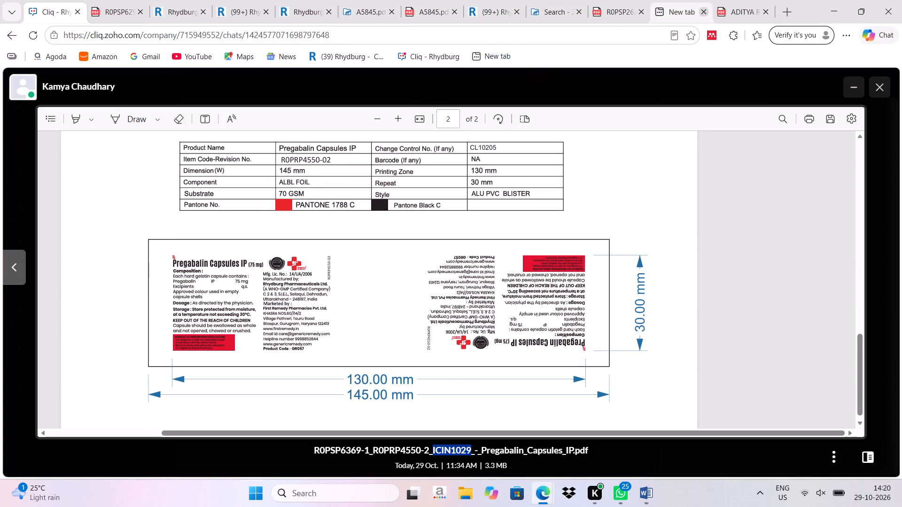
pyautogui.click(857, 0)
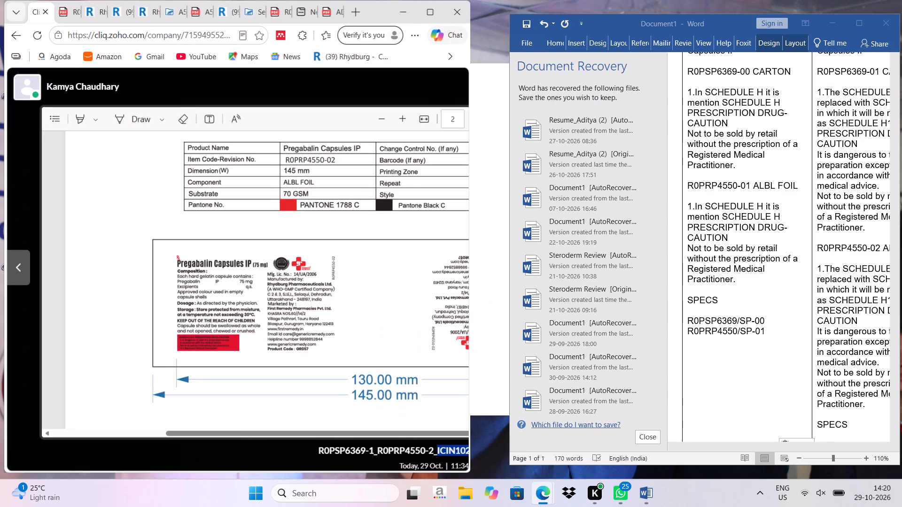
# In the New column, add the point "2.The Rx will be mentioned in PANTONE 1788 C" at the end of the R0PRP4550-02 ALBL FOIL section.
pyautogui.hscroll(-1, 787, 252)
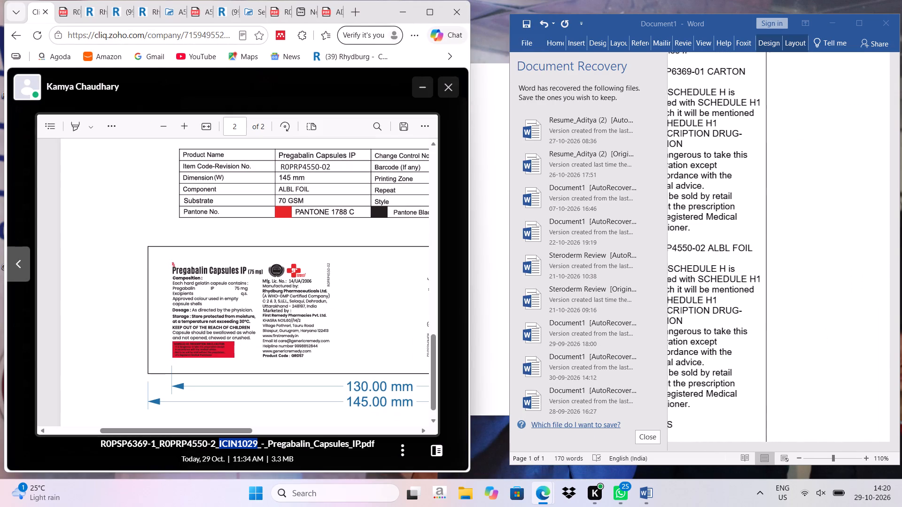
pyautogui.hscroll(-1, 787, 252)
pyautogui.scroll(-1, 787, 252)
pyautogui.click(767, 274)
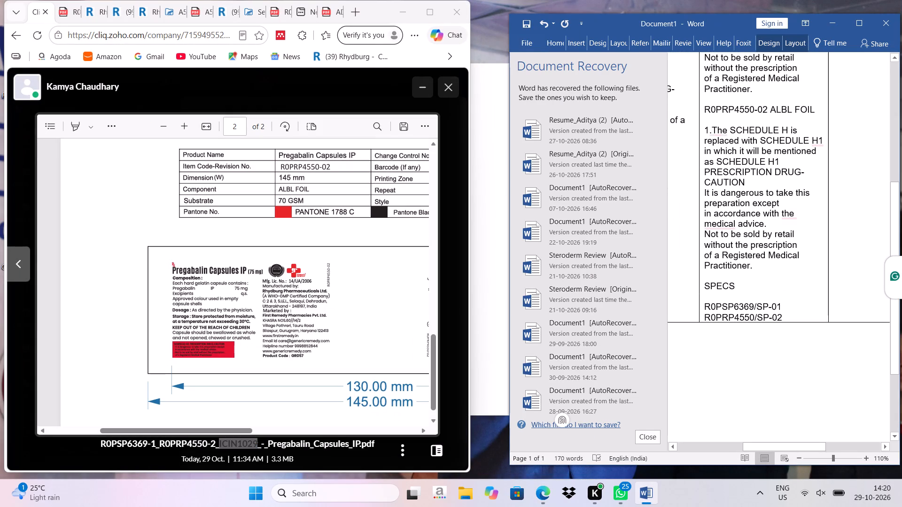
pyautogui.click(768, 264)
pyautogui.press('Return')
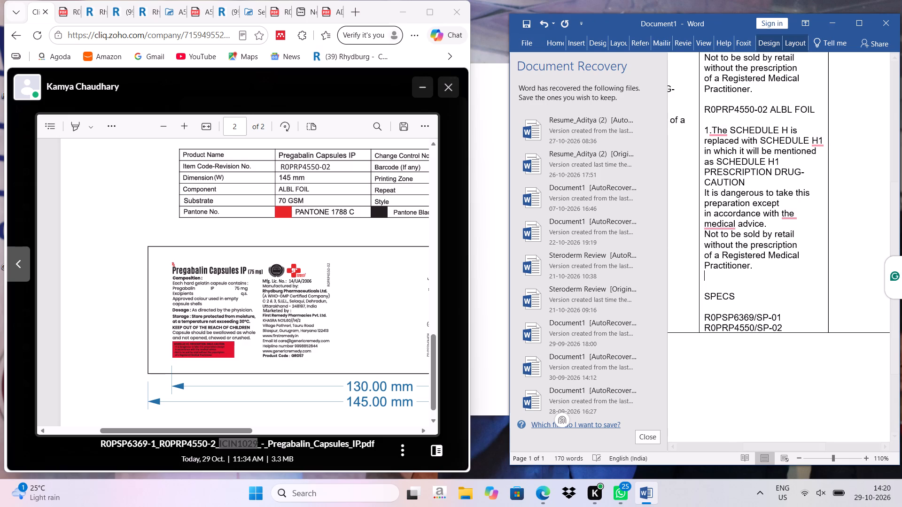
pyautogui.press('Return')
pyautogui.write('2.')
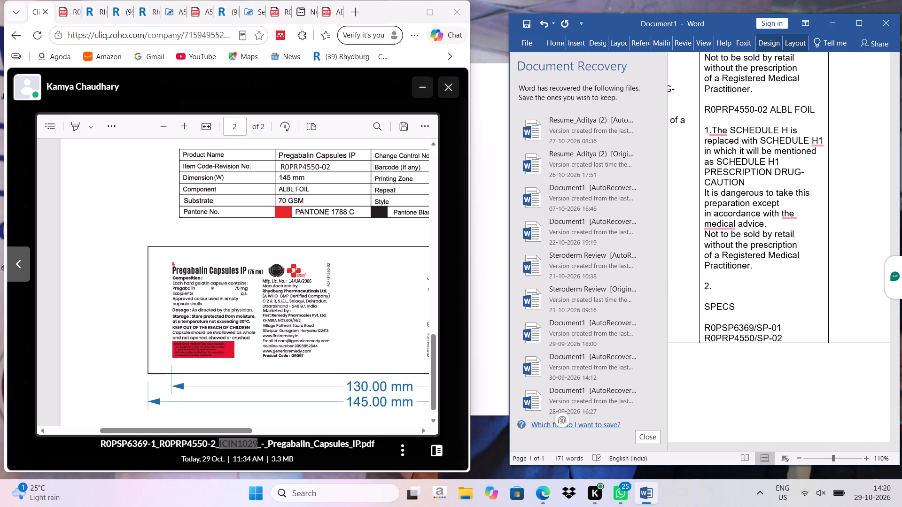
pyautogui.write('The Rx')
pyautogui.press('space')
pyautogui.write('will be mentioned in')
pyautogui.press('space')
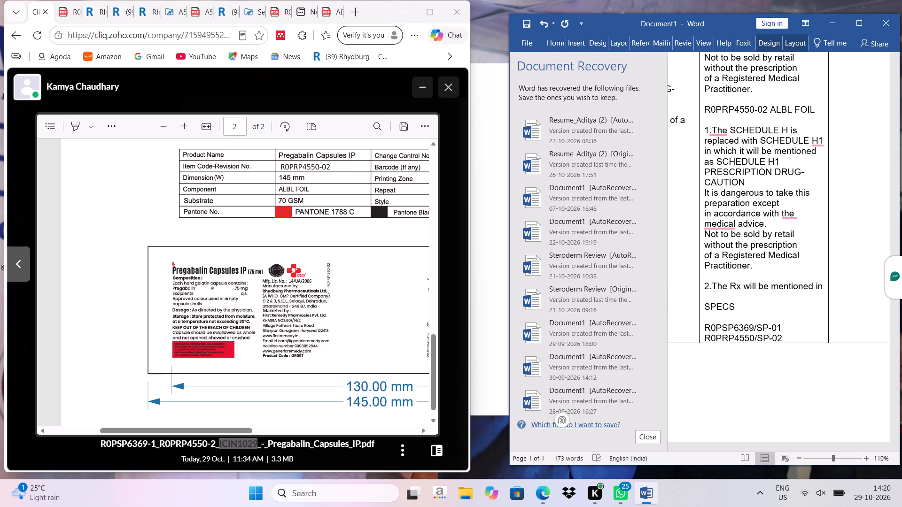
pyautogui.write('PANTONE')
pyautogui.press('space')
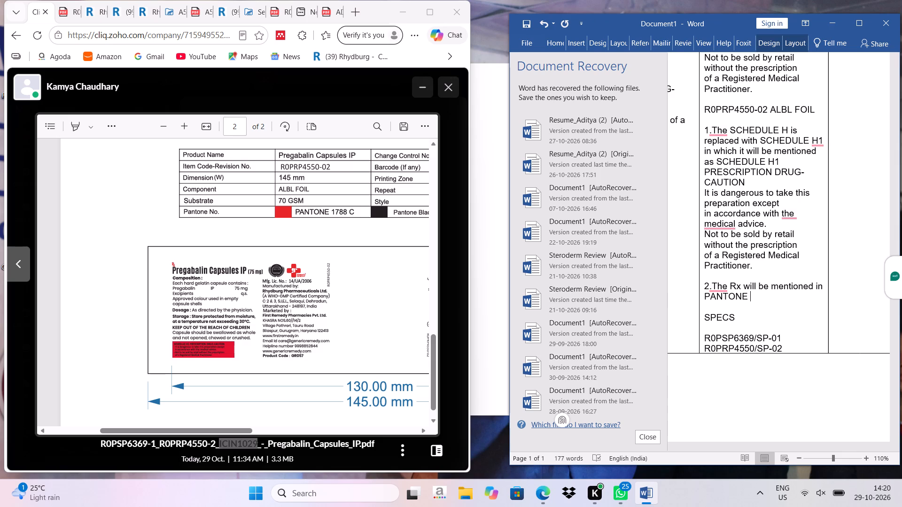
pyautogui.write('1788')
pyautogui.press('space')
pyautogui.write('C')
# In the New column, end the R0PSP6369-01 CARTON section with "2.The Rx will be mentioned in Pantone no M:100 Y:100", matching the carton artwork.
pyautogui.scroll(5, 348, 310)
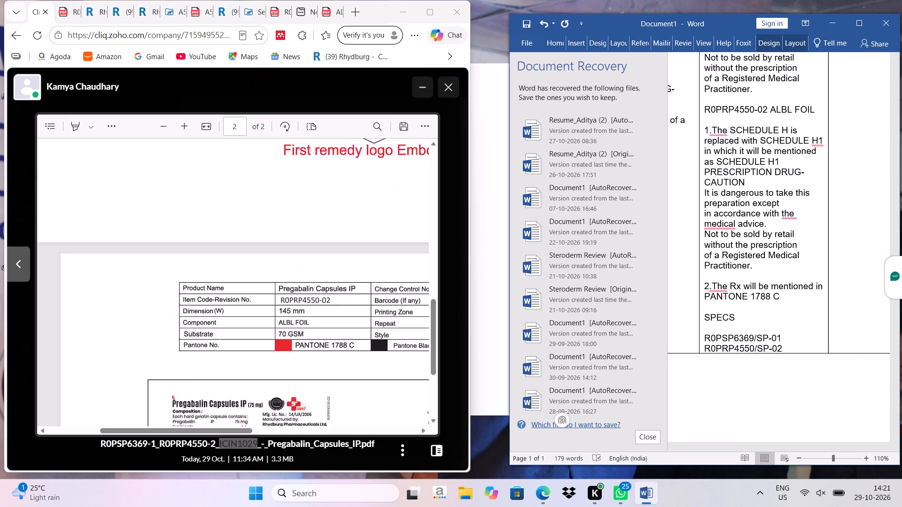
pyautogui.scroll(4, 348, 310)
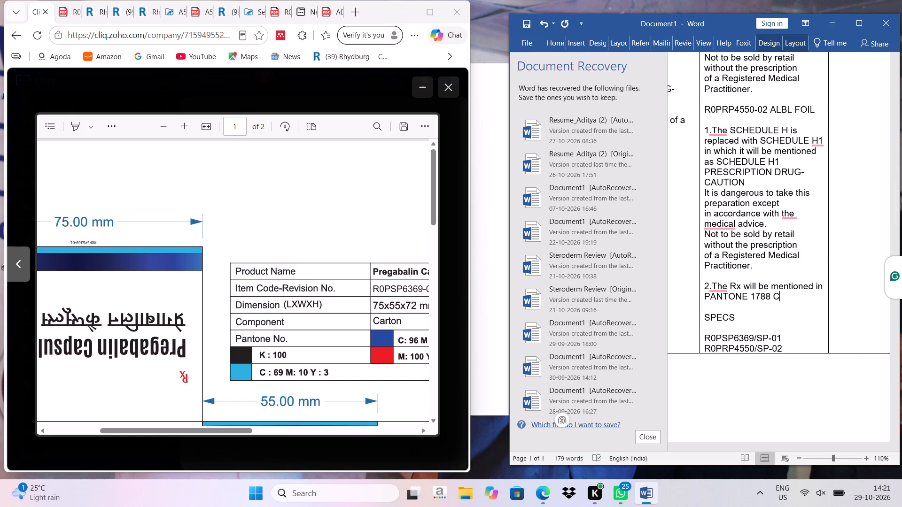
pyautogui.scroll(2, 751, 228)
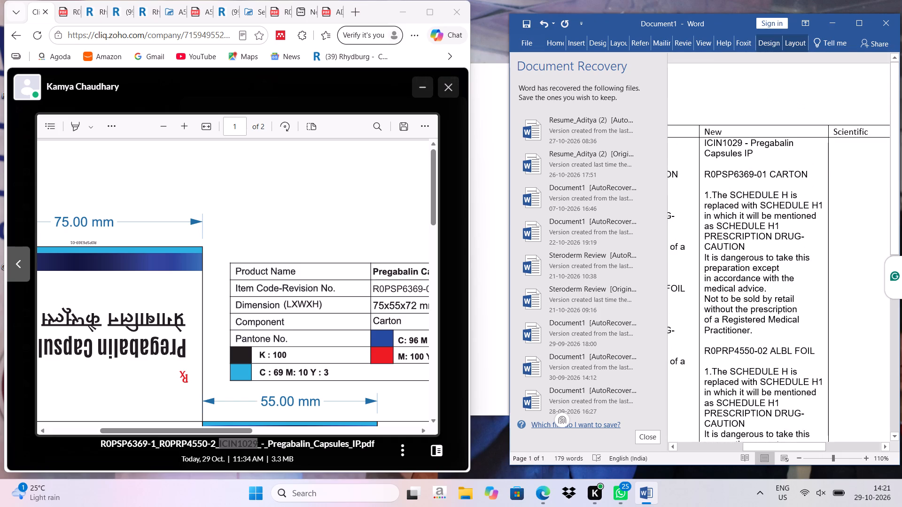
pyautogui.hscroll(-2, 329, 299)
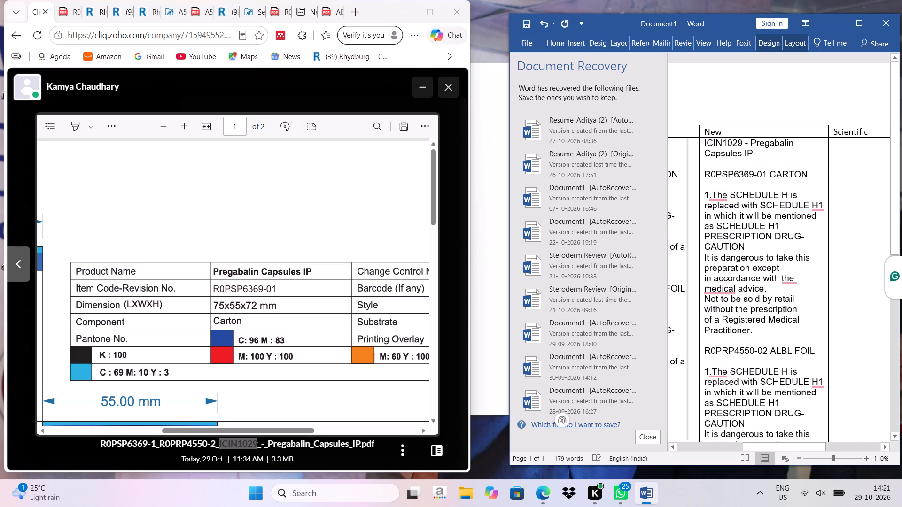
pyautogui.click(772, 333)
pyautogui.press('Return')
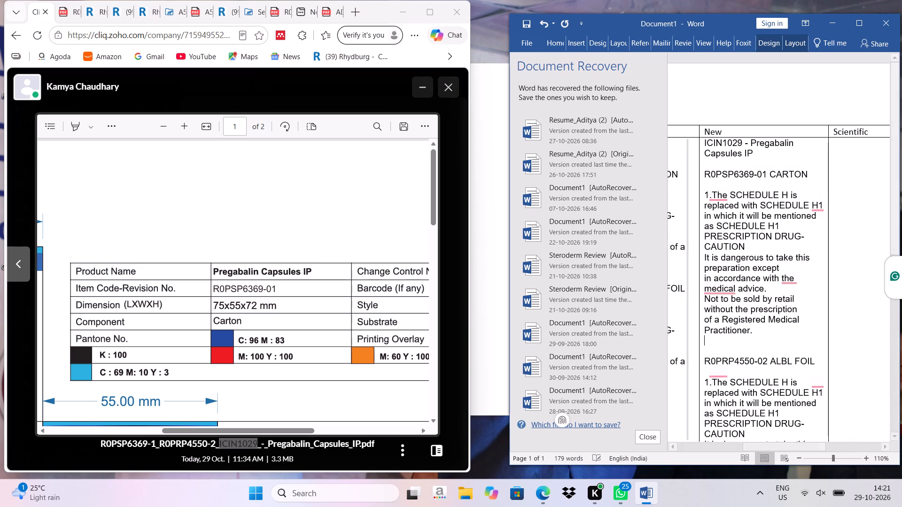
pyautogui.press('Return')
pyautogui.write('2.')
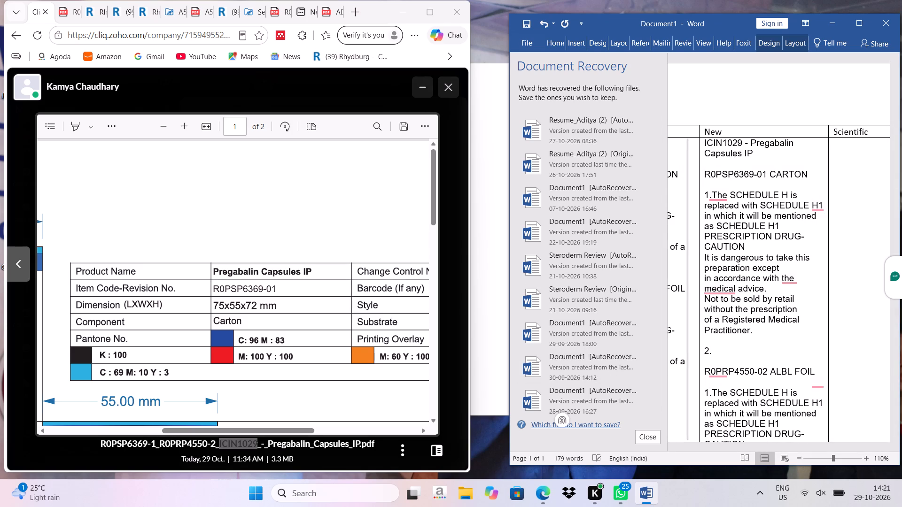
pyautogui.write('The')
pyautogui.press('space')
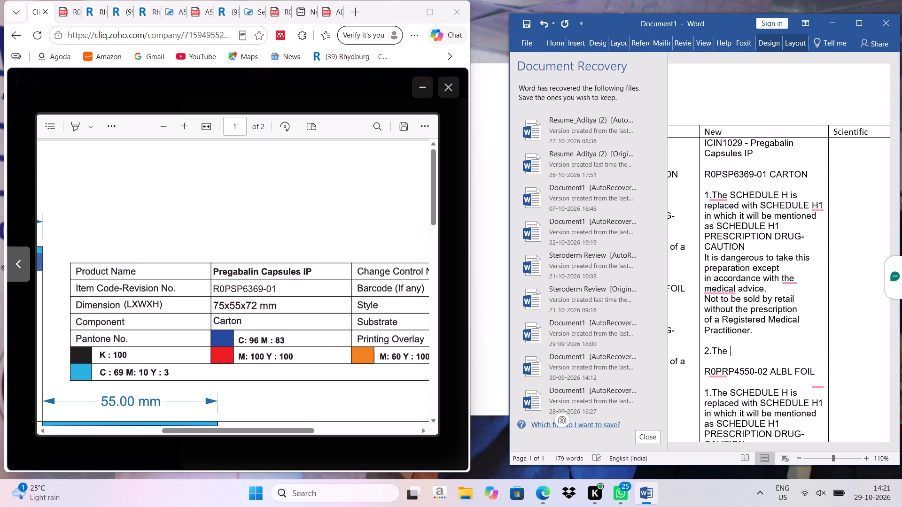
pyautogui.hotkey('shift', 'r')
pyautogui.write('x will be mentioned in P')
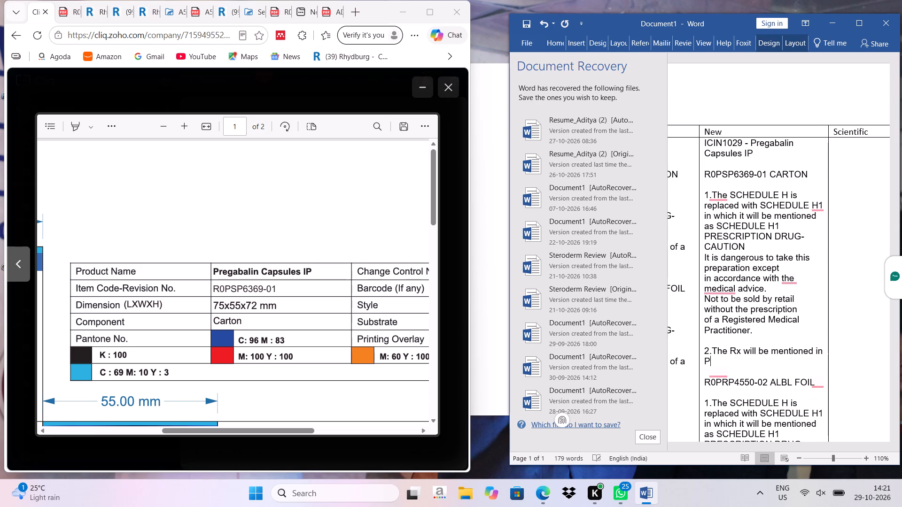
pyautogui.write('antone no')
pyautogui.press('space')
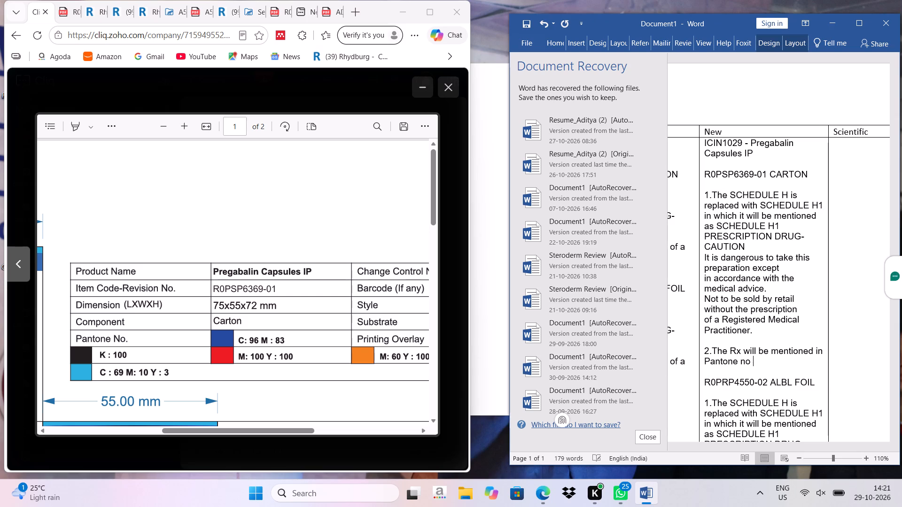
pyautogui.hotkey('shift', 'm')
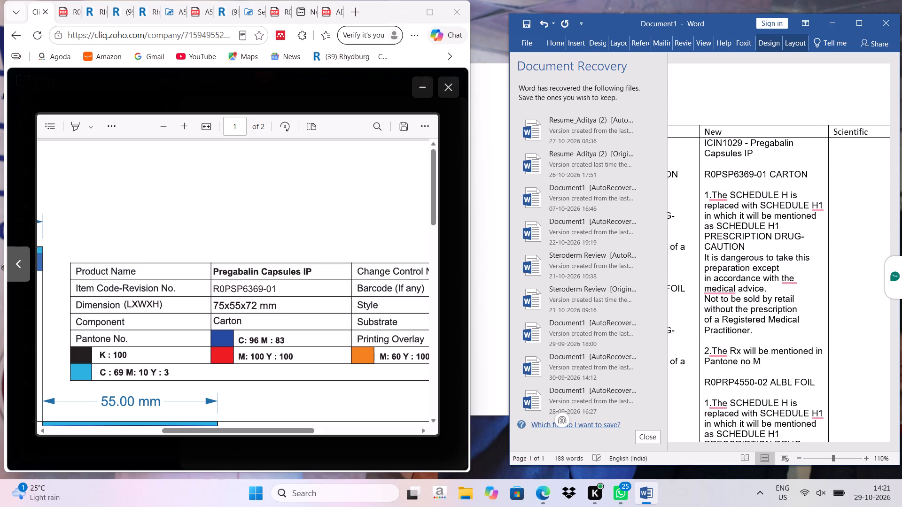
pyautogui.hotkey('shift', ':')
pyautogui.write('100 Y')
pyautogui.hotkey('shift', ':')
pyautogui.write('100')
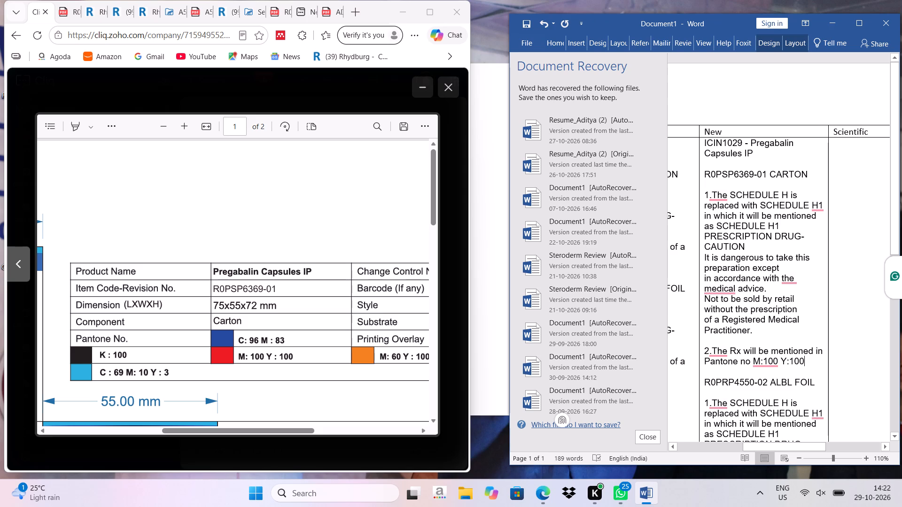
# Open the earlier Pregabalin Capsules IP artwork PDF, A5845, and examine the Rx symbol and Pantone details on its carton page.
pyautogui.scroll(-1, 768, 324)
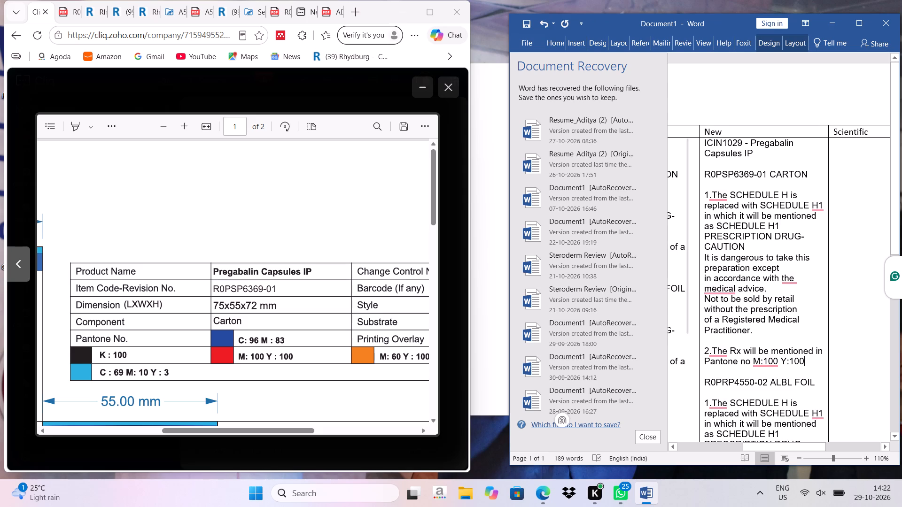
pyautogui.scroll(-7, 768, 324)
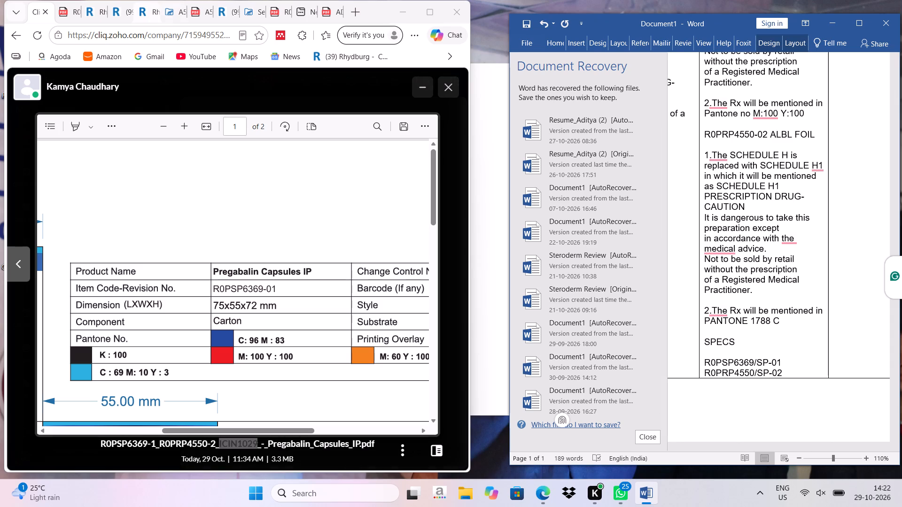
pyautogui.click(195, 12)
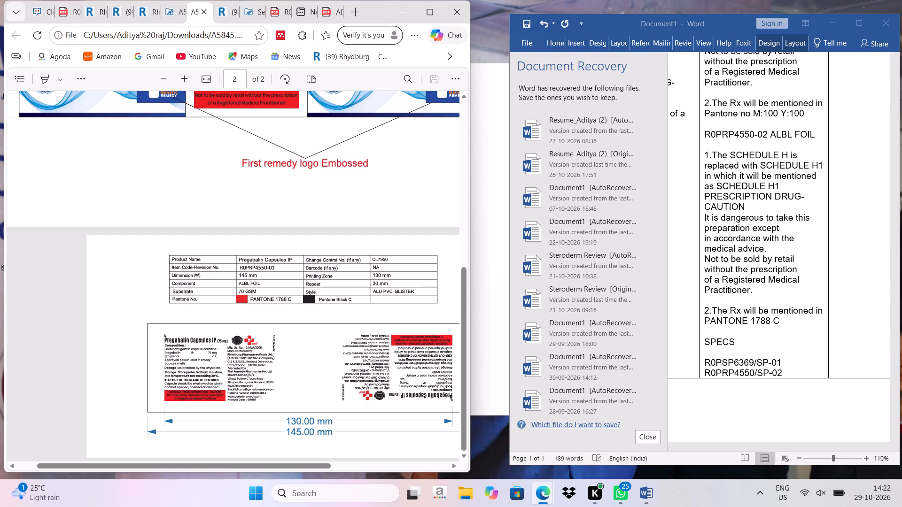
pyautogui.scroll(6, 337, 335)
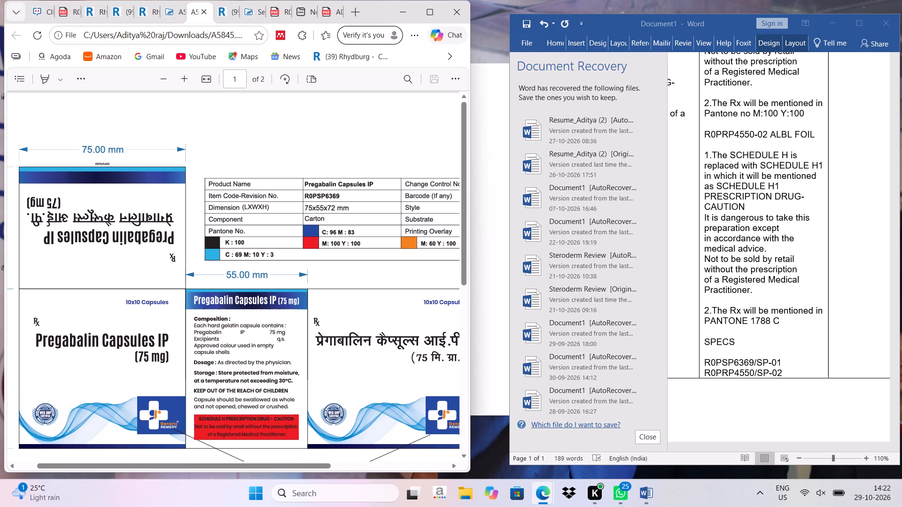
# In the Current column, end the R0PSP6369-00 CARTON section with the point "2.The Rx is mention in Pantone no. K:100".
pyautogui.hscroll(1, 742, 300)
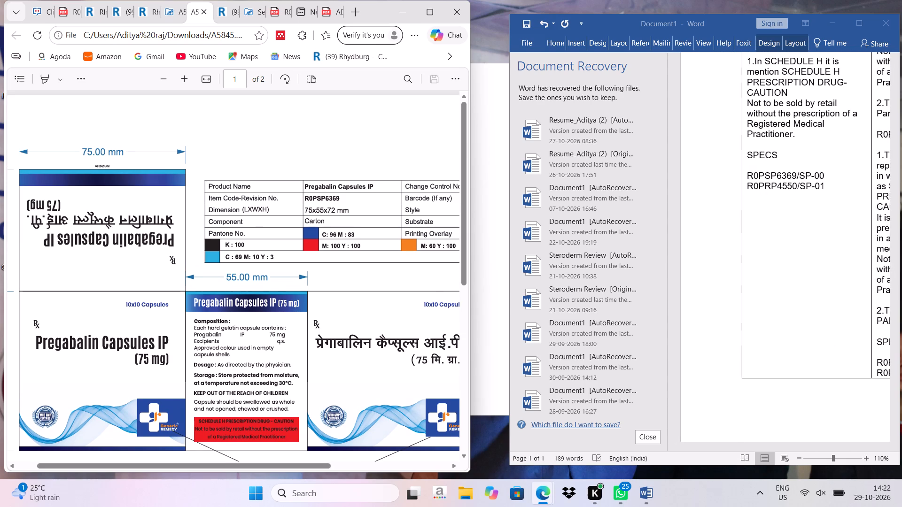
pyautogui.hscroll(1, 742, 300)
pyautogui.scroll(3, 742, 300)
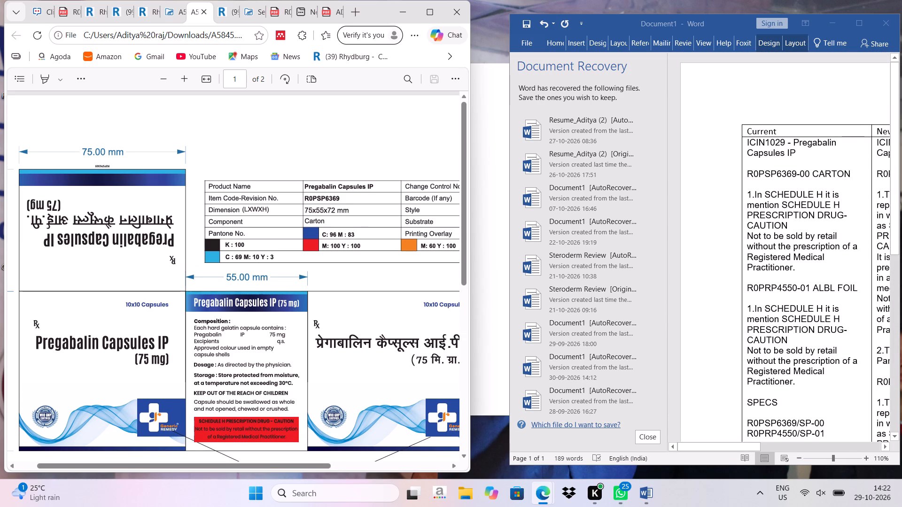
pyautogui.click(806, 269)
pyautogui.click(805, 271)
pyautogui.press('Return')
pyautogui.press('Return')
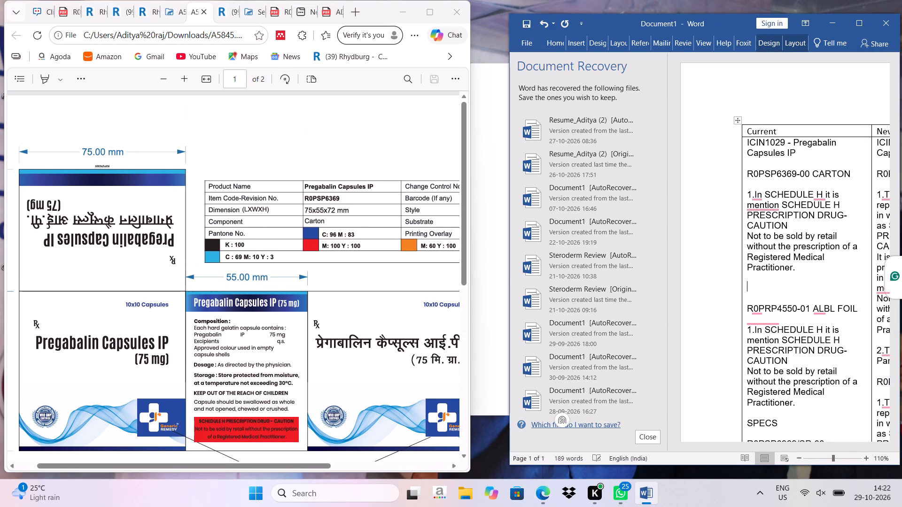
pyautogui.write('2.R')
pyautogui.press('BackSpace')
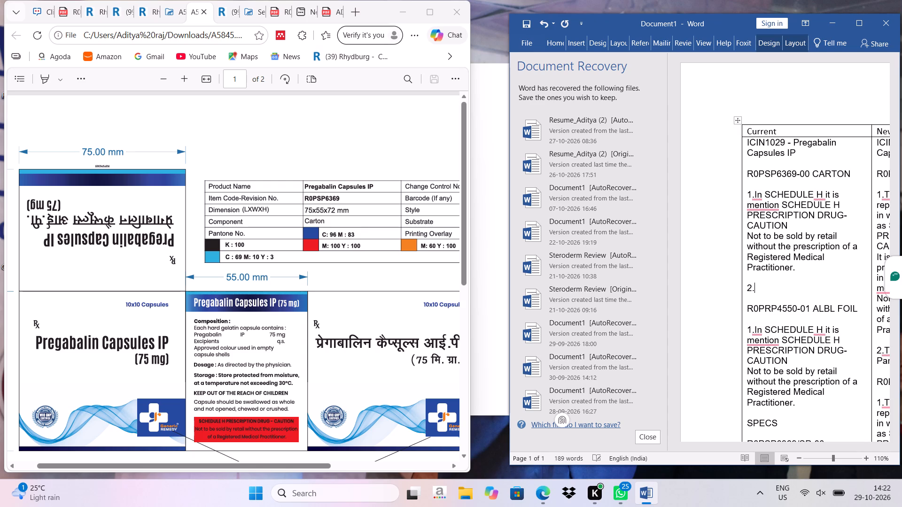
pyautogui.write('The Rx')
pyautogui.press('space')
pyautogui.write('is mention in')
pyautogui.press('space')
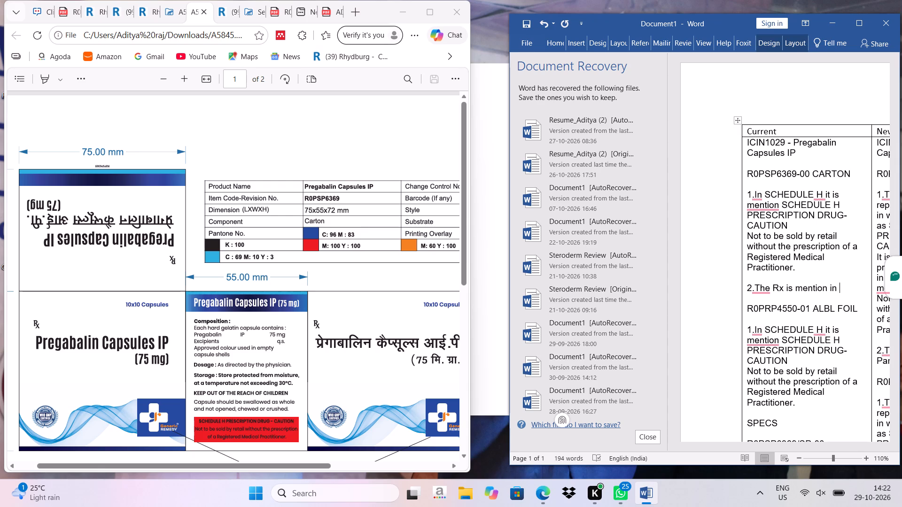
pyautogui.write('Pantpne')
pyautogui.press('space')
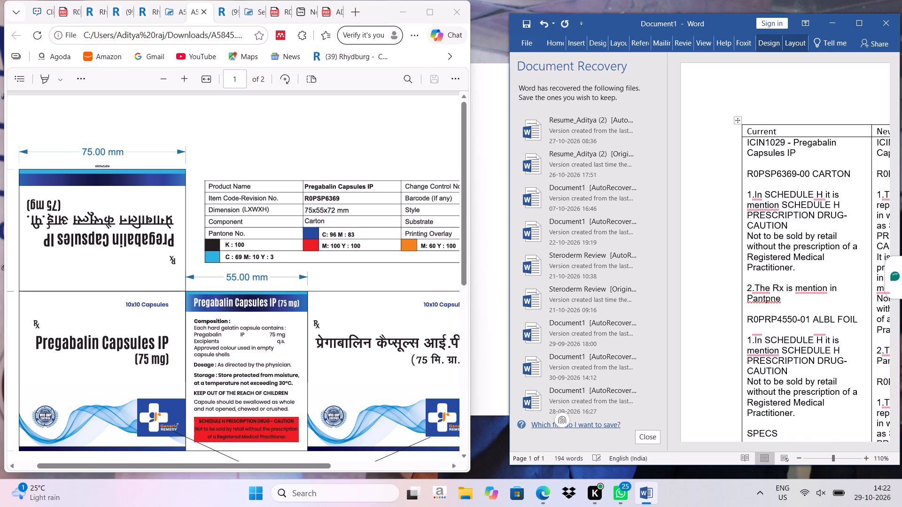
pyautogui.press('BackSpace')
pyautogui.press('BackSpace')
pyautogui.press('BackSpace')
pyautogui.press('BackSpace')
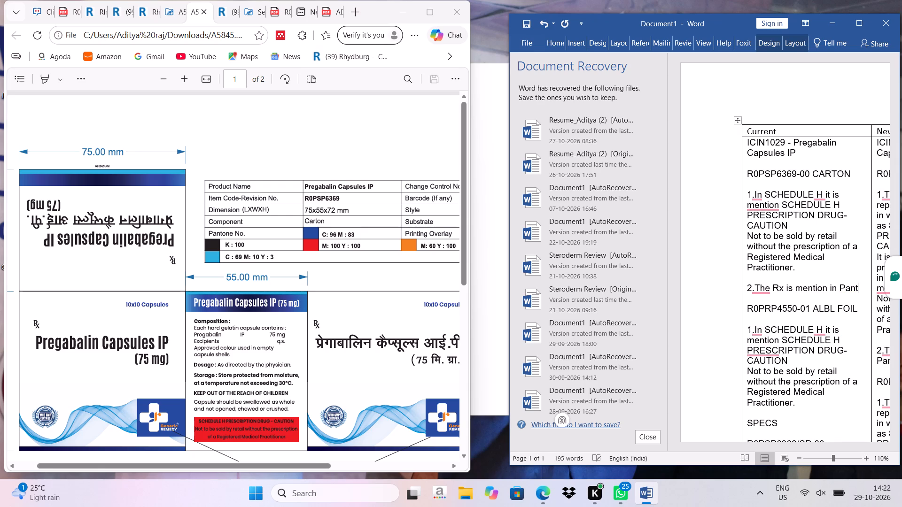
pyautogui.write('one')
pyautogui.press('space')
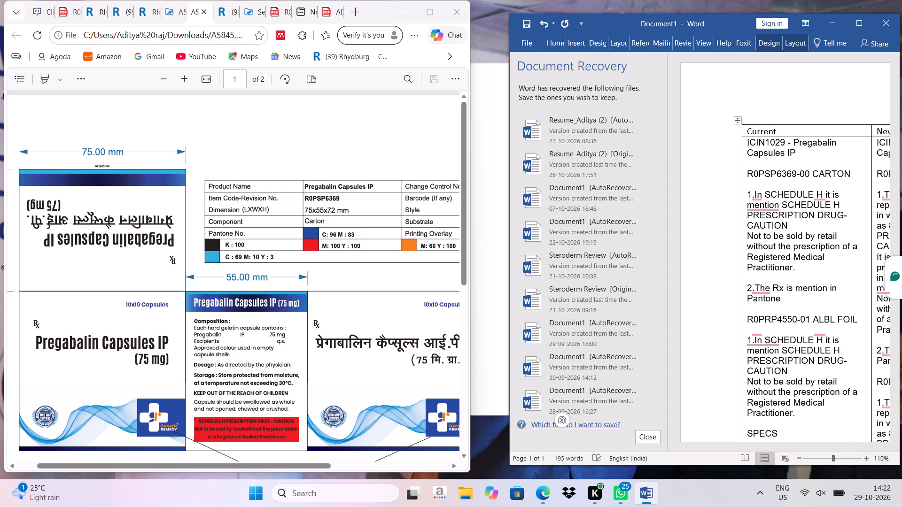
pyautogui.write('no')
pyautogui.write('. K')
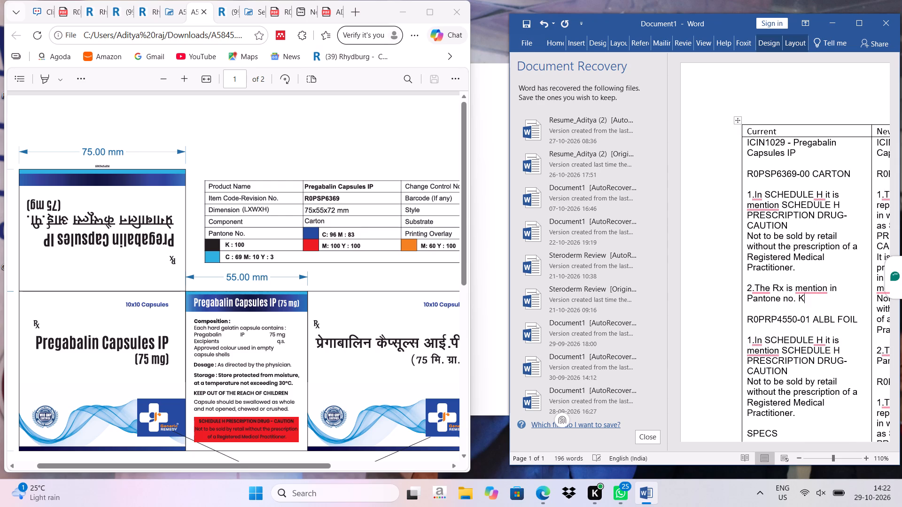
pyautogui.hotkey('shift', ':')
pyautogui.write('100')
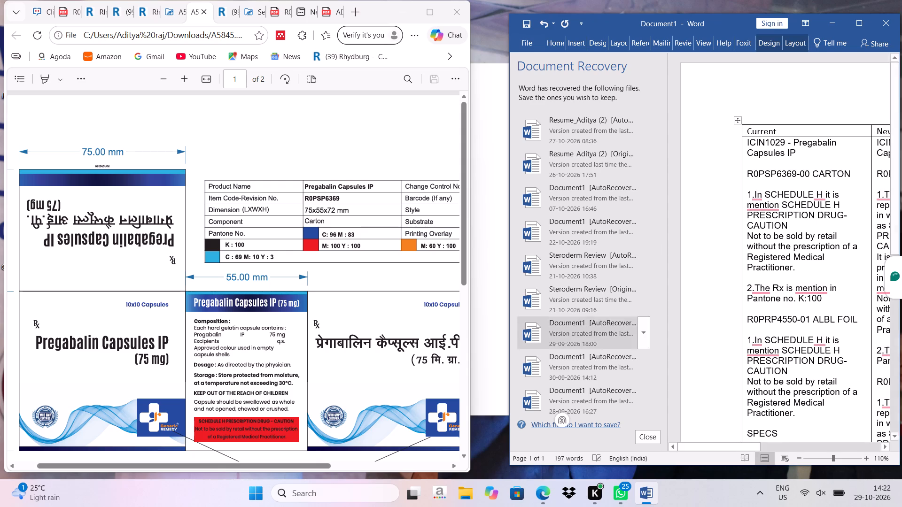
# In the Current column, end the R0PRP4550-01 ALBL FOIL section with "2.The Rx is mention in Pantone Black C", matching the foil artwork.
pyautogui.scroll(-7, 223, 320)
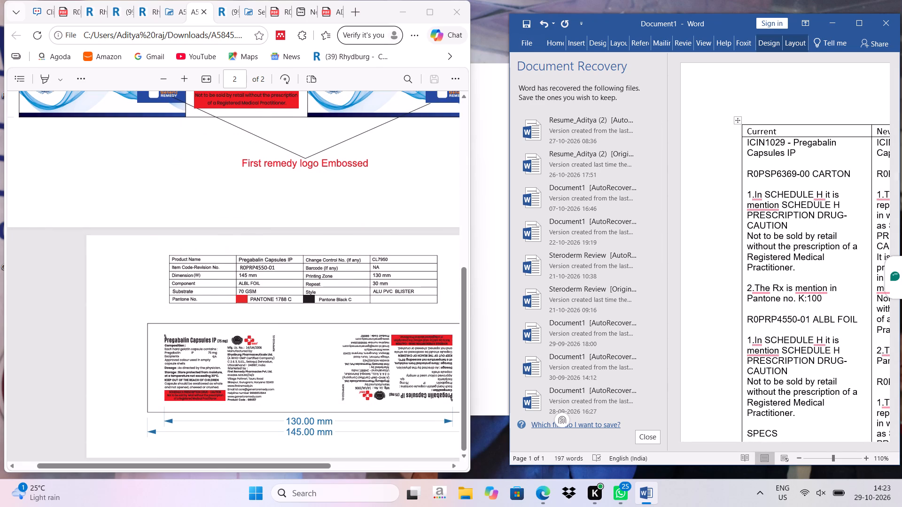
pyautogui.scroll(-1, 796, 388)
pyautogui.click(796, 388)
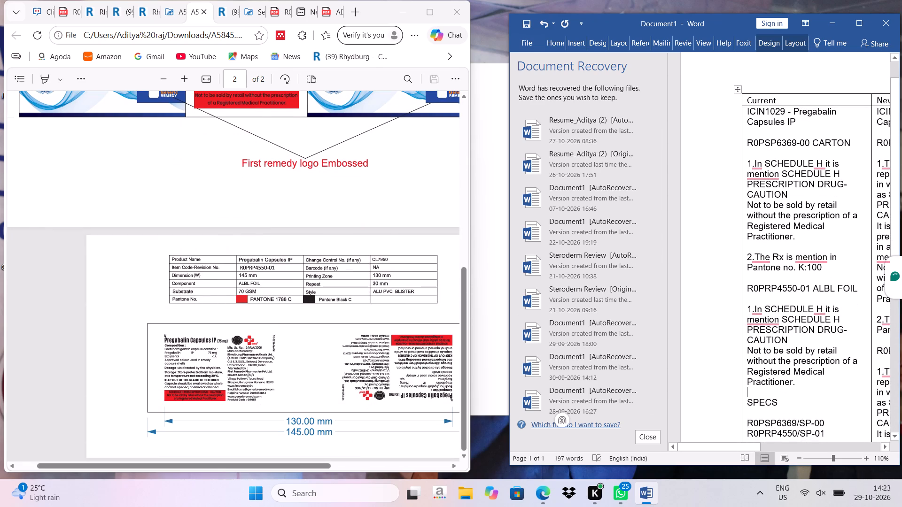
pyautogui.press('Return')
pyautogui.write('2.')
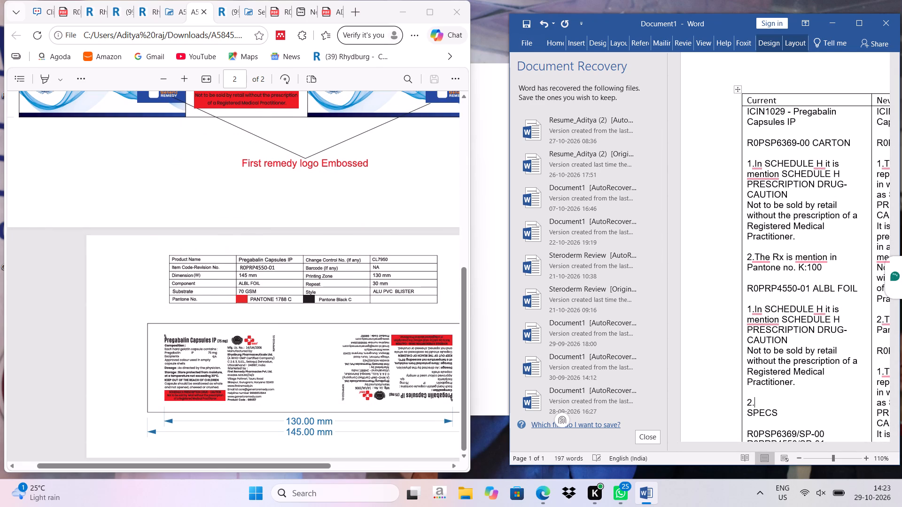
pyautogui.write('The R')
pyautogui.write('x is menti')
pyautogui.write('on in')
pyautogui.press('space')
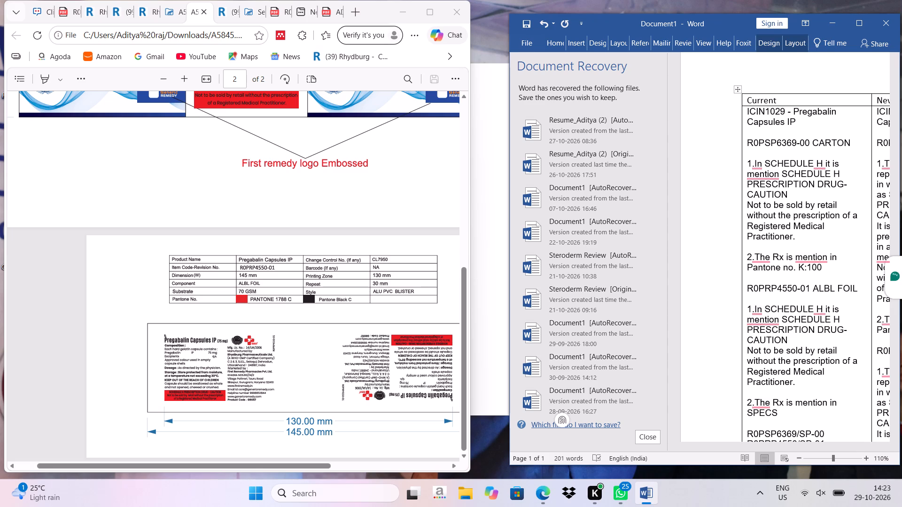
pyautogui.write('Pantone')
pyautogui.press('space')
pyautogui.hotkey('shift', 'b')
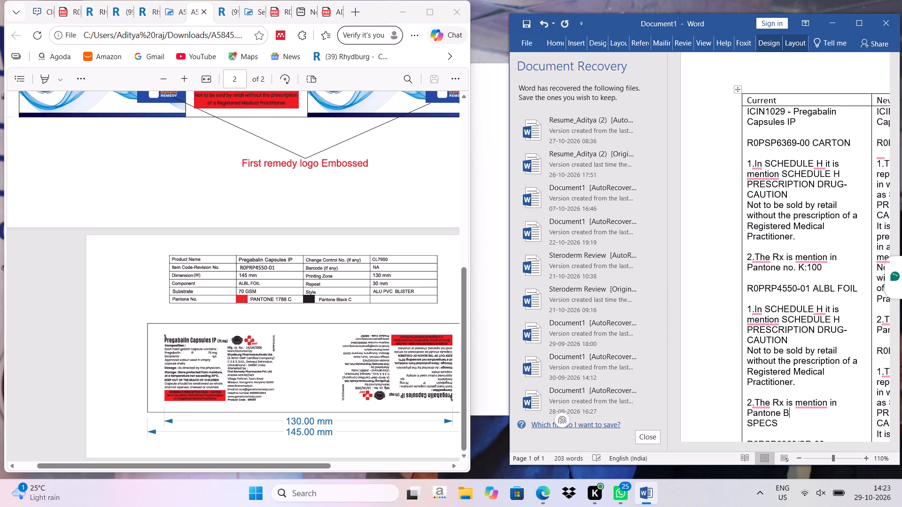
pyautogui.write('lack')
pyautogui.press('space')
pyautogui.hotkey('shift', 'c')
pyautogui.press('Return')
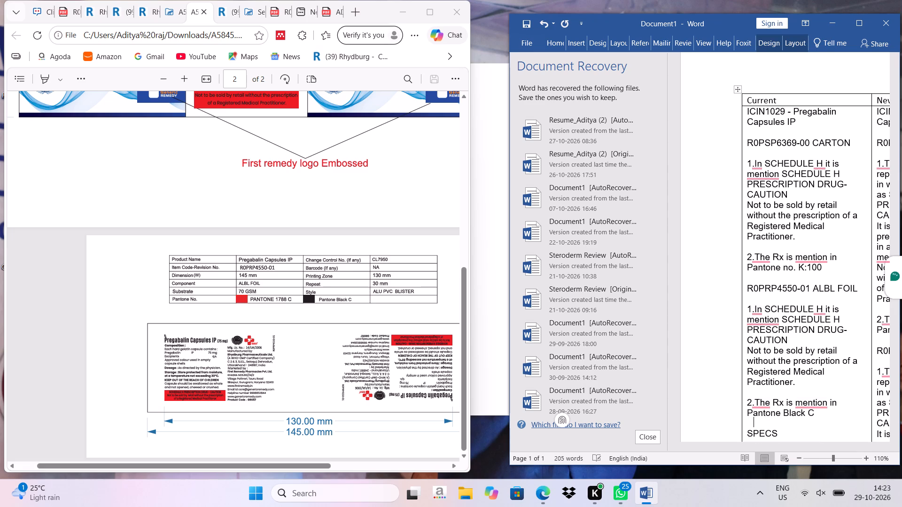
# Close the Document Recovery pane, keeping the recovered files available for viewing another time.
pyautogui.click(646, 438)
pyautogui.click(639, 171)
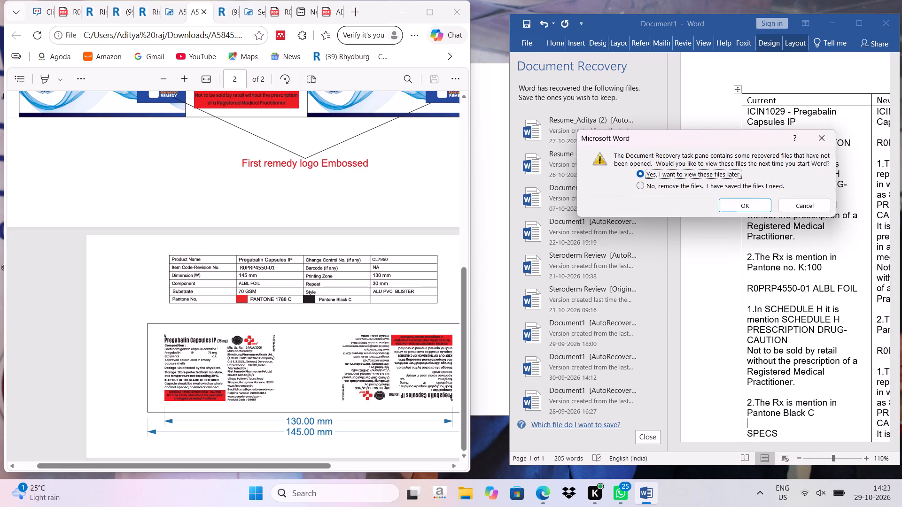
pyautogui.click(735, 206)
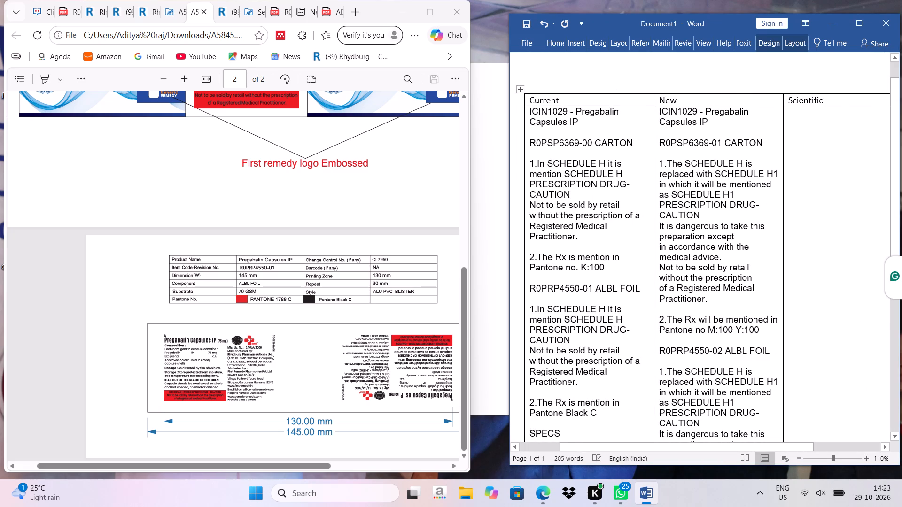
# Look over the completed Current and New columns and copy the whole Current cell for Pregabalin Capsules IP.
pyautogui.scroll(-3, 832, 258)
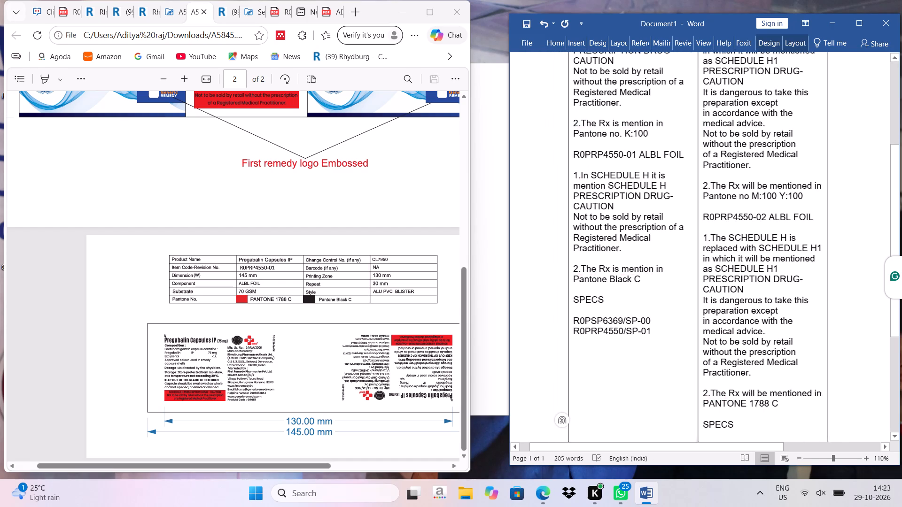
pyautogui.scroll(-1, 832, 258)
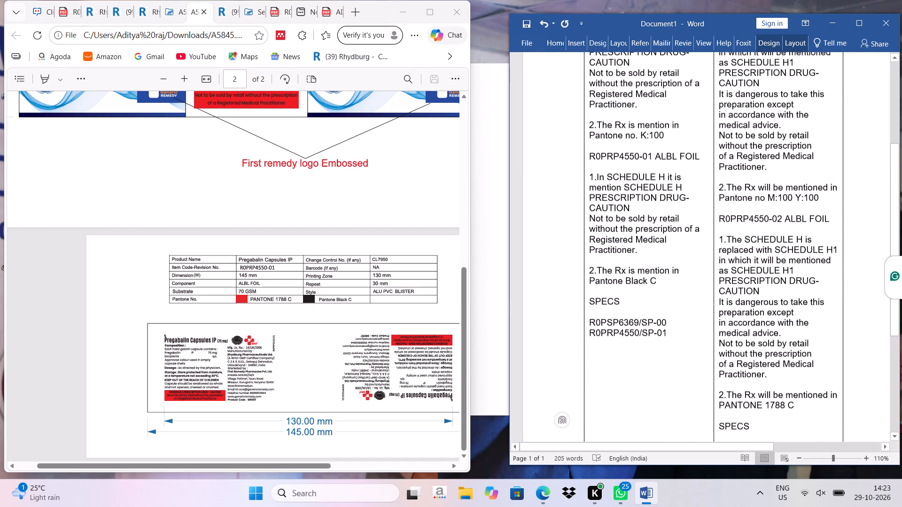
pyautogui.scroll(-1, 832, 258)
pyautogui.scroll(2, 832, 258)
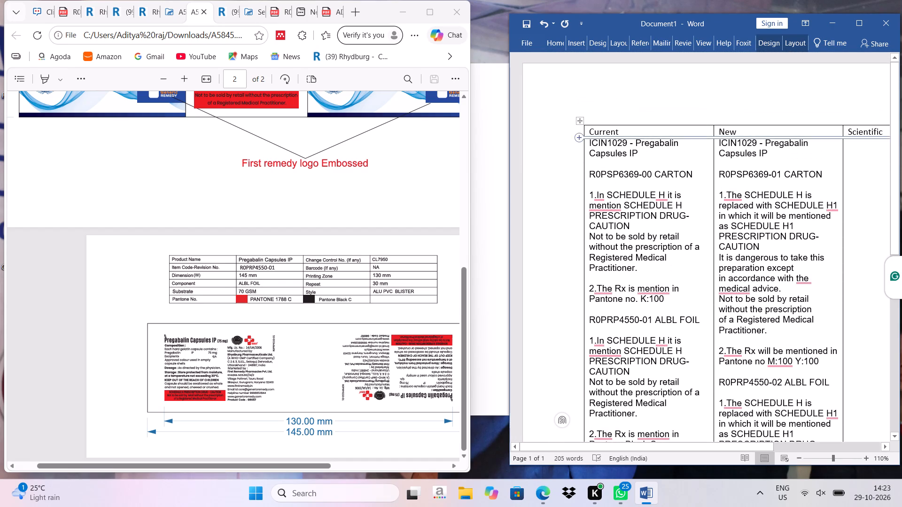
pyautogui.click(586, 143)
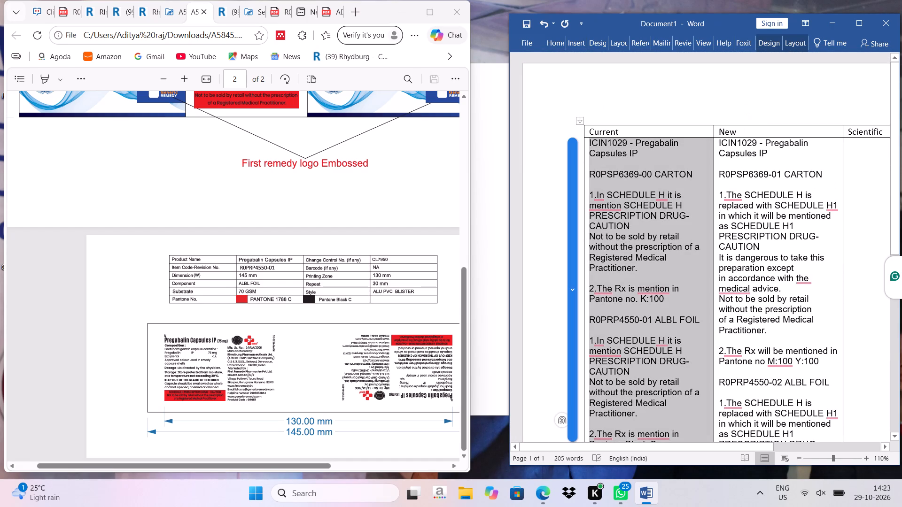
pyautogui.hotkey('ctrl', 'c')
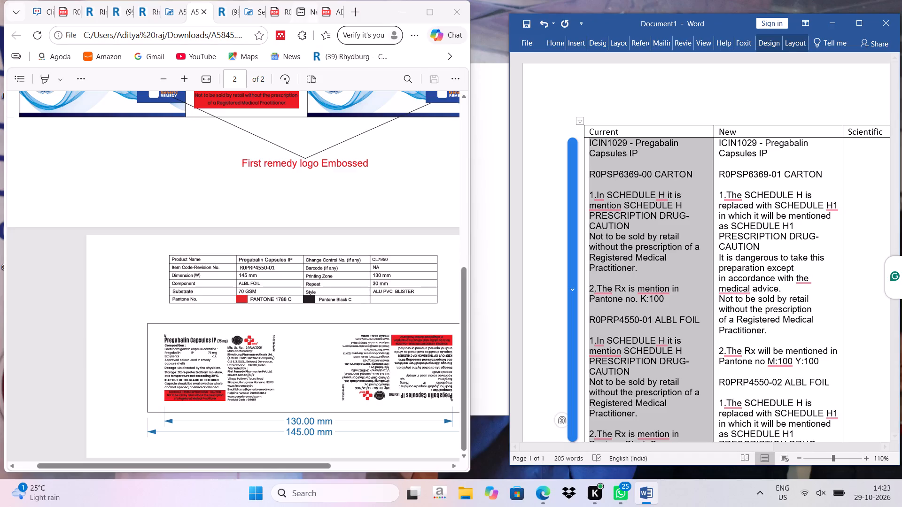
# Check the change control reference in the Pregabalin record and start a Cliq message to Bijendra headed "CL10205 CURRENT", with the content starting below.
pyautogui.click(428, 8)
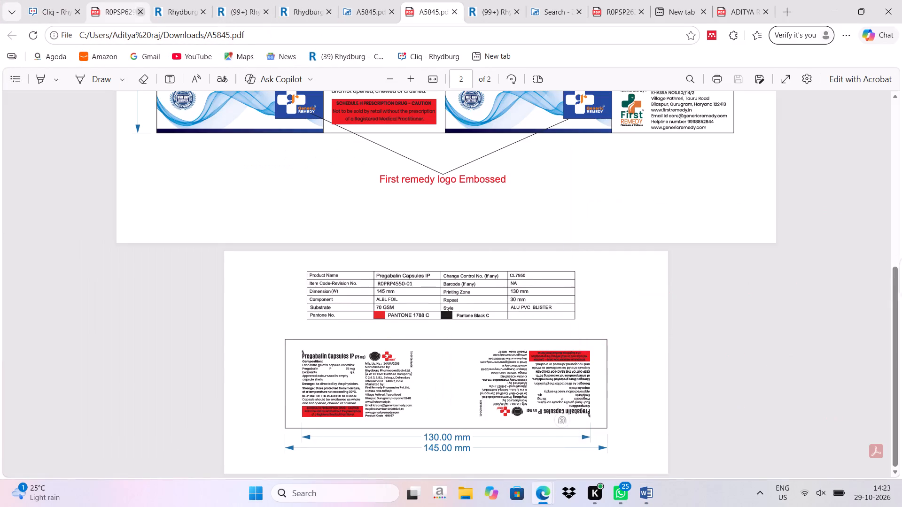
pyautogui.click(164, 8)
pyautogui.scroll(16, 811, 229)
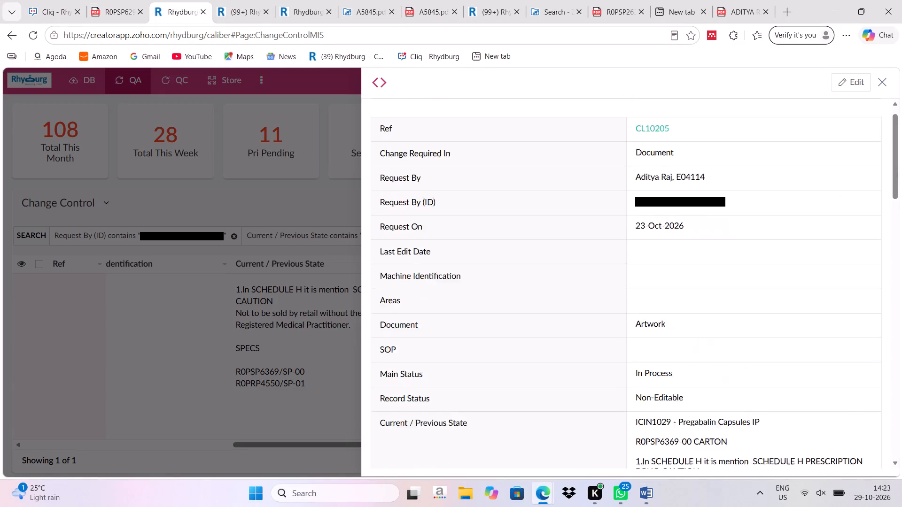
pyautogui.scroll(6, 811, 229)
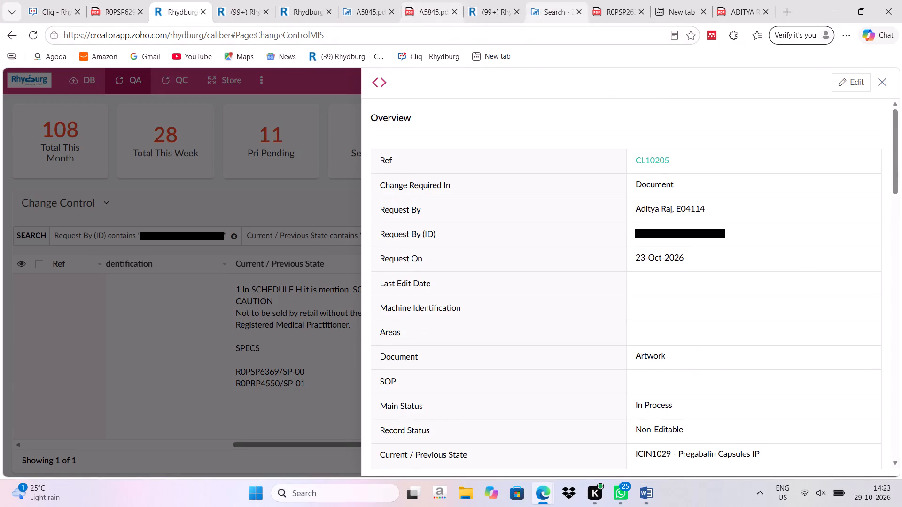
pyautogui.click(48, 4)
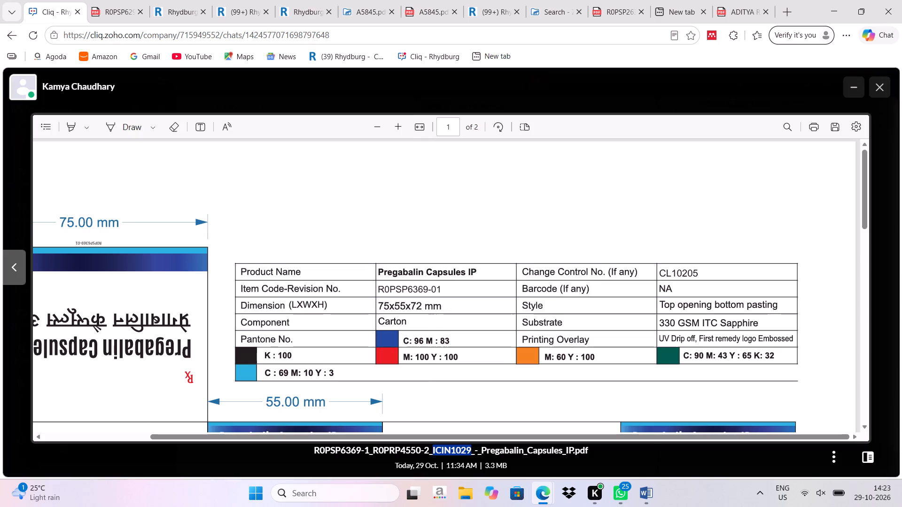
pyautogui.click(875, 86)
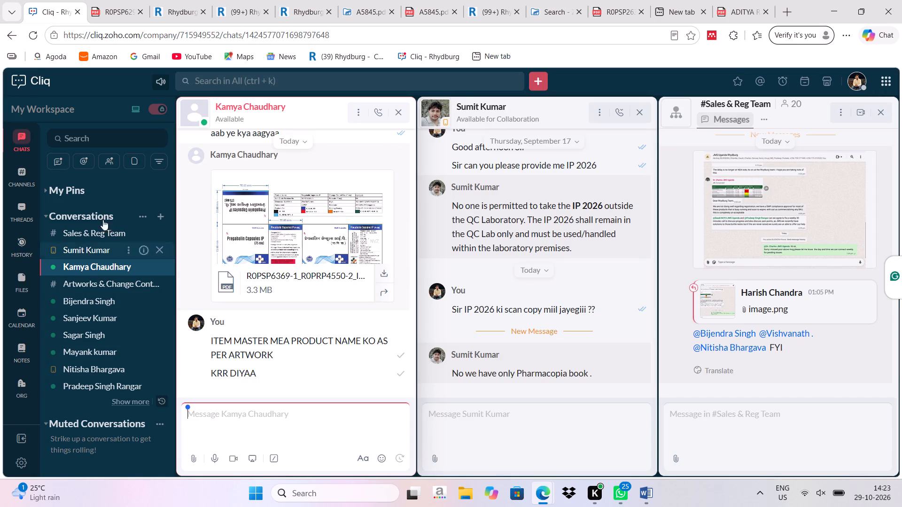
pyautogui.click(84, 296)
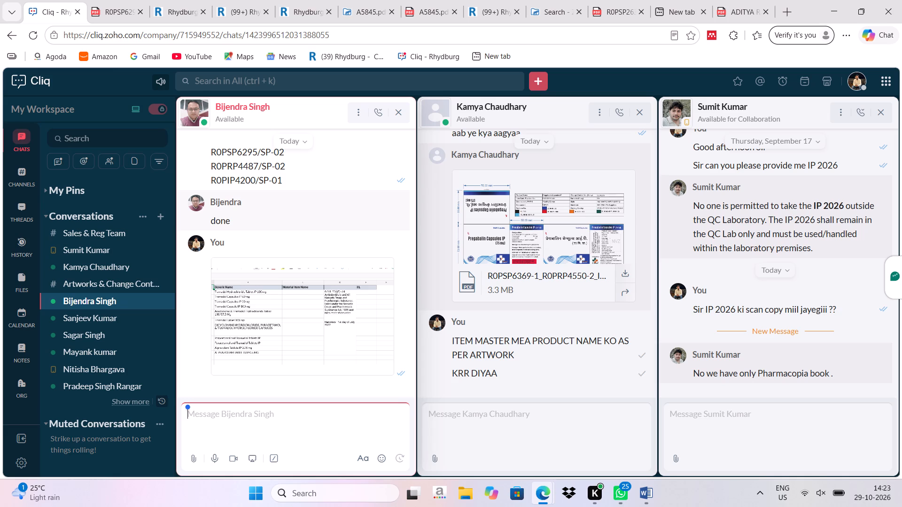
pyautogui.write('CL')
pyautogui.write('10205')
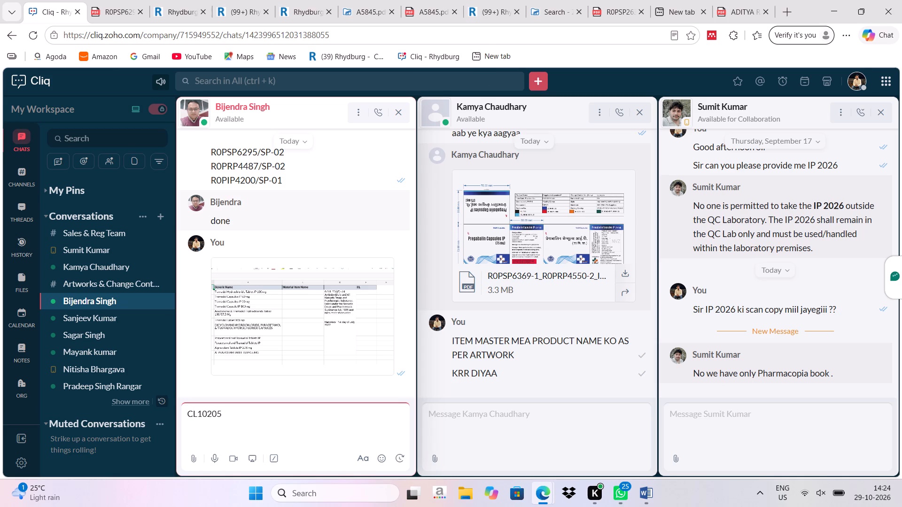
pyautogui.press('space')
pyautogui.write('CURRENT')
pyautogui.press('space')
pyautogui.press('space')
pyautogui.press('space')
pyautogui.press('space')
pyautogui.press('space')
pyautogui.press('space')
pyautogui.press('space')
pyautogui.press('space')
pyautogui.press('space')
pyautogui.press('space')
pyautogui.press('space')
pyautogui.press('space')
pyautogui.press('space')
pyautogui.press('space')
pyautogui.press('BackSpace')
pyautogui.press('space')
# Paste the copied Current cell under the heading, remove the spaces before ICIN1029, look over the text and send the message.
pyautogui.hotkey('ctrl', 'v')
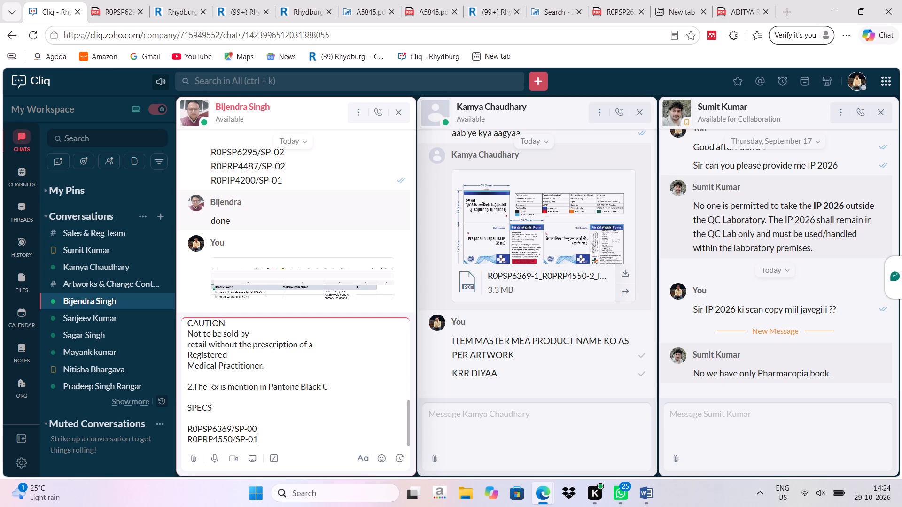
pyautogui.scroll(7, 274, 406)
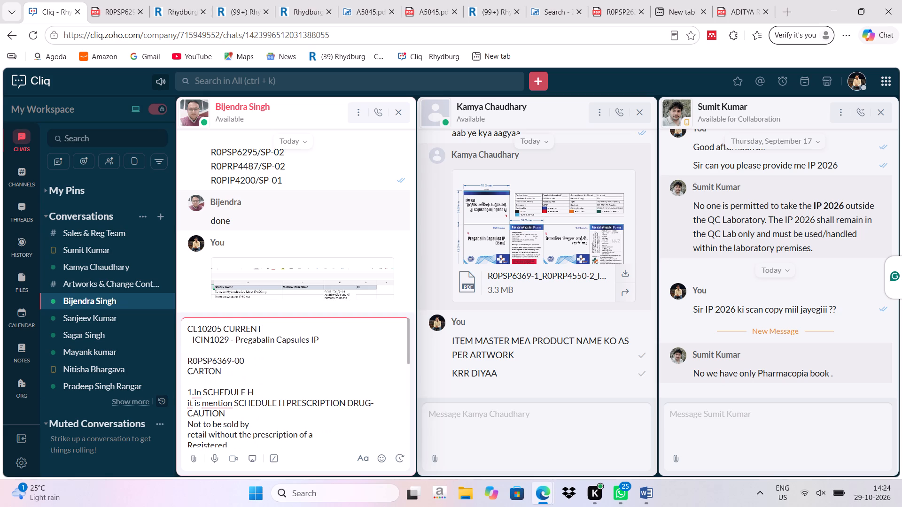
pyautogui.click(194, 344)
pyautogui.press('Left')
pyautogui.press('BackSpace')
pyautogui.press('BackSpace')
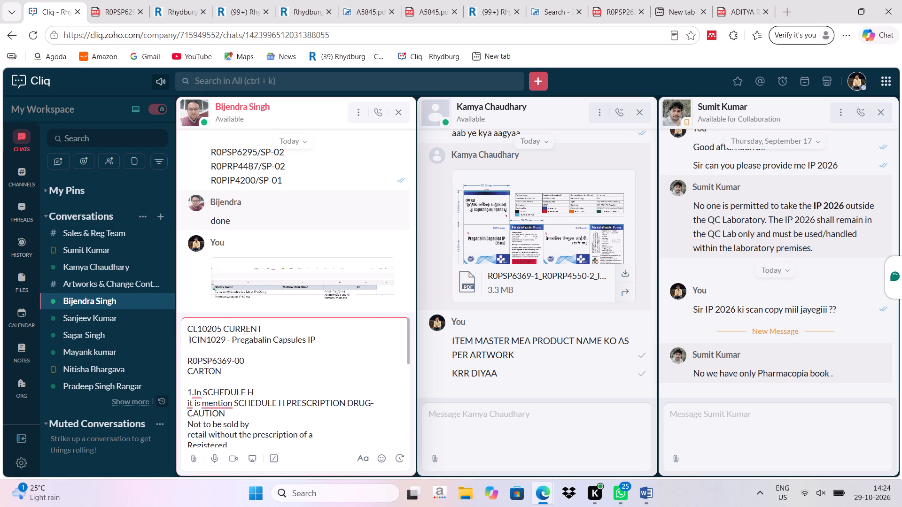
pyautogui.press('BackSpace')
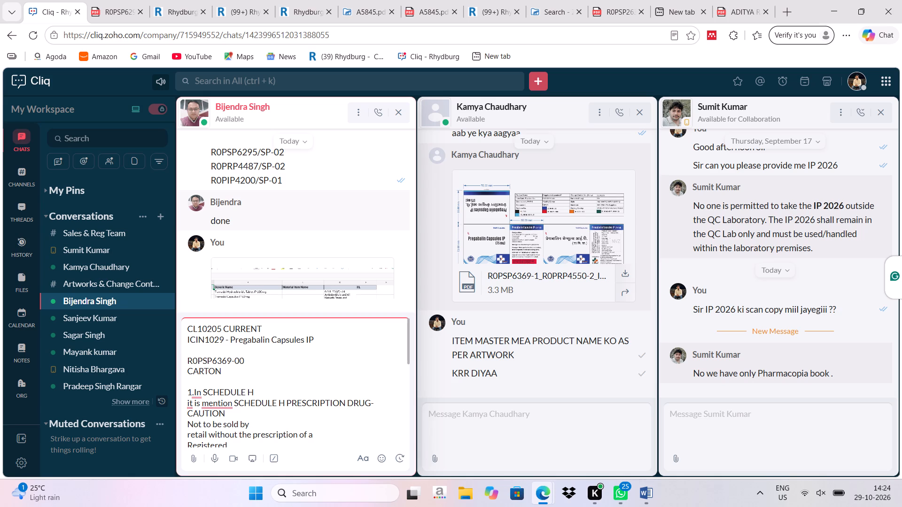
pyautogui.scroll(-3, 233, 392)
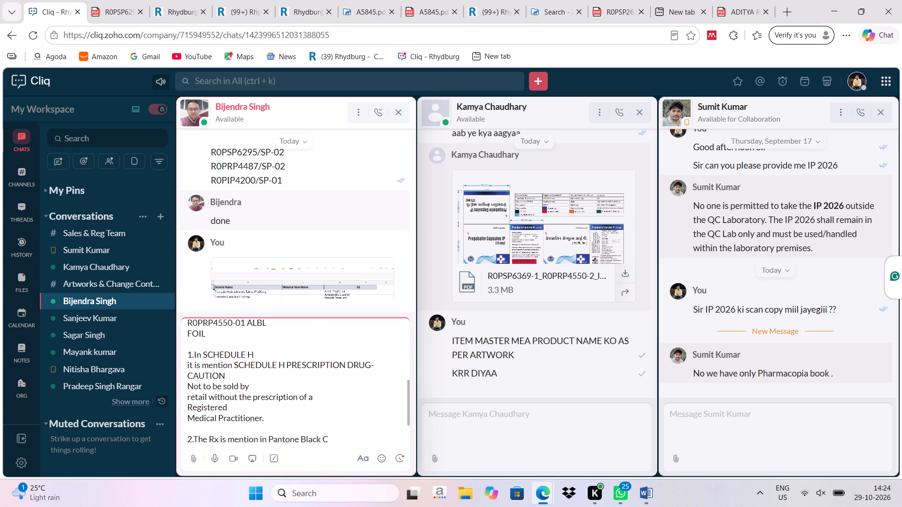
pyautogui.scroll(-6, 259, 380)
pyautogui.press('Return')
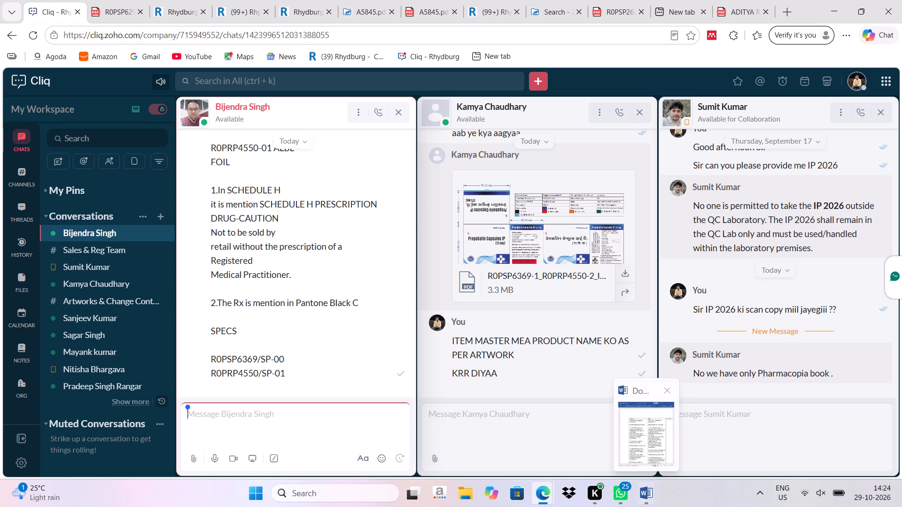
# Switch to the Word document, copy the whole New cell for Pregabalin Capsules IP, and minimise the document.
pyautogui.click(651, 450)
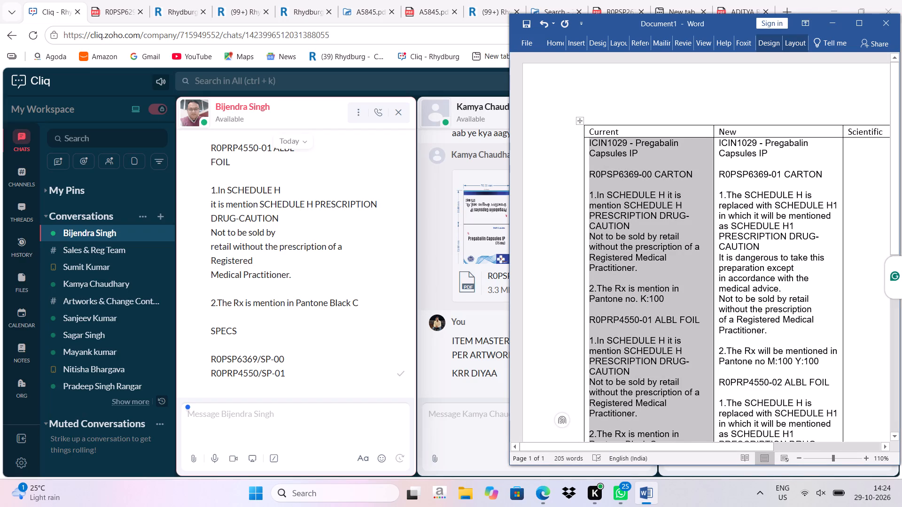
pyautogui.click(716, 144)
pyautogui.hotkey('ctrl', 'c')
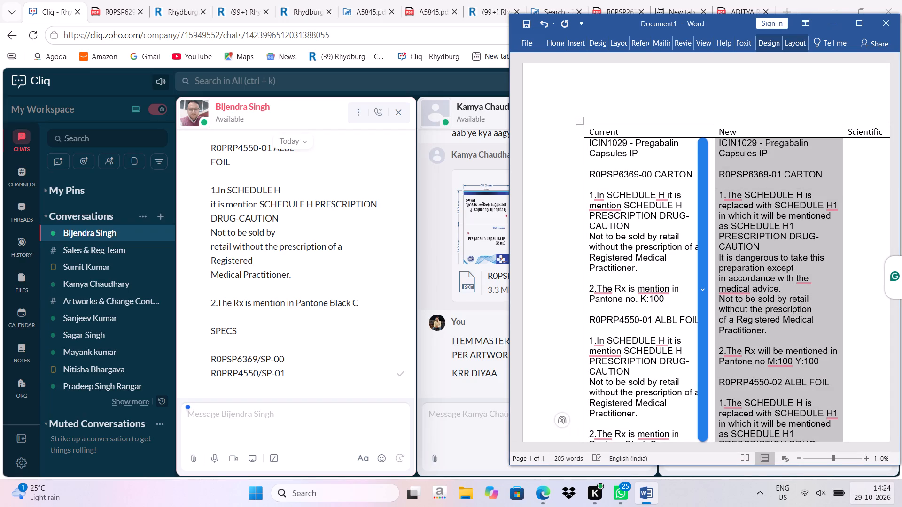
pyautogui.scroll(-5, 804, 401)
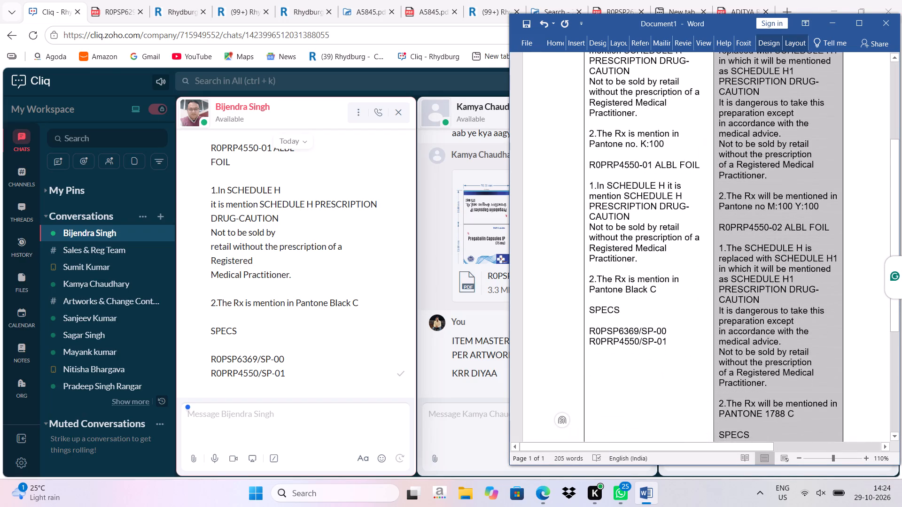
pyautogui.scroll(-3, 804, 401)
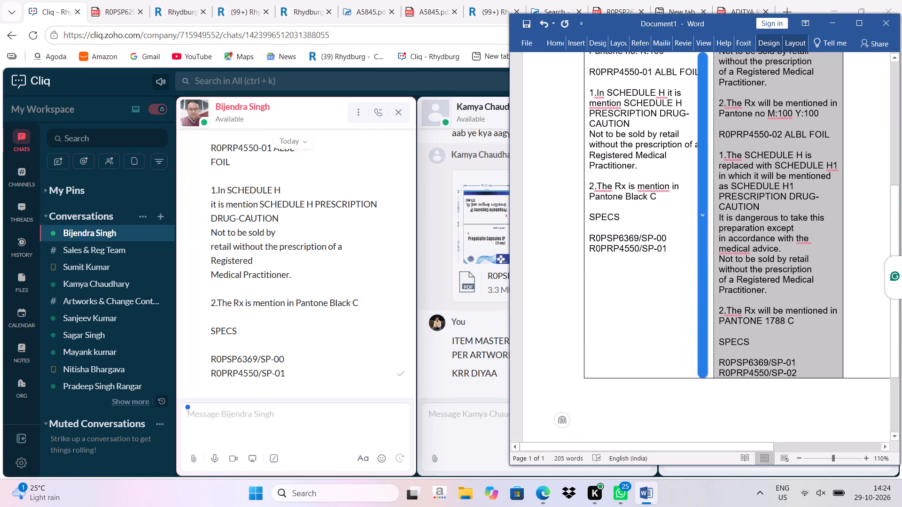
pyautogui.click(840, 23)
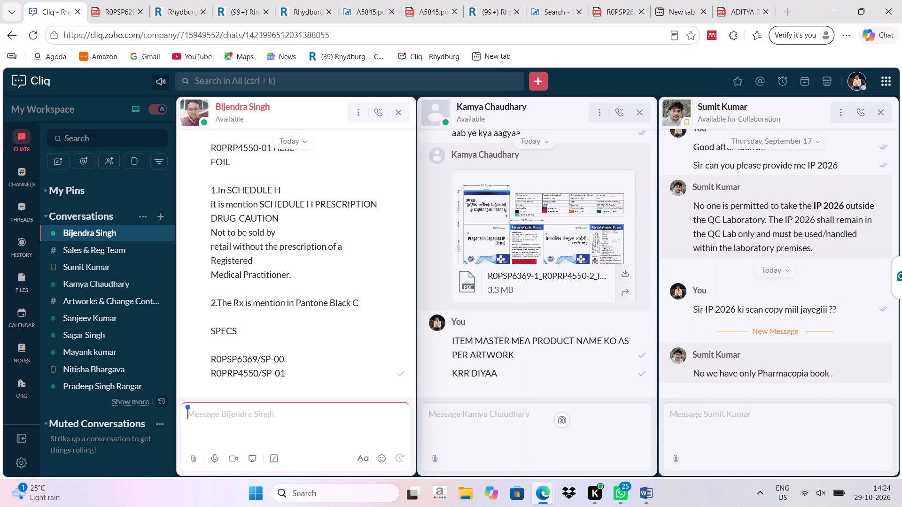
# Send Bijendra a second message headed "NEW" with the copied New cell content pasted below it.
pyautogui.write('NEW')
pyautogui.press('space')
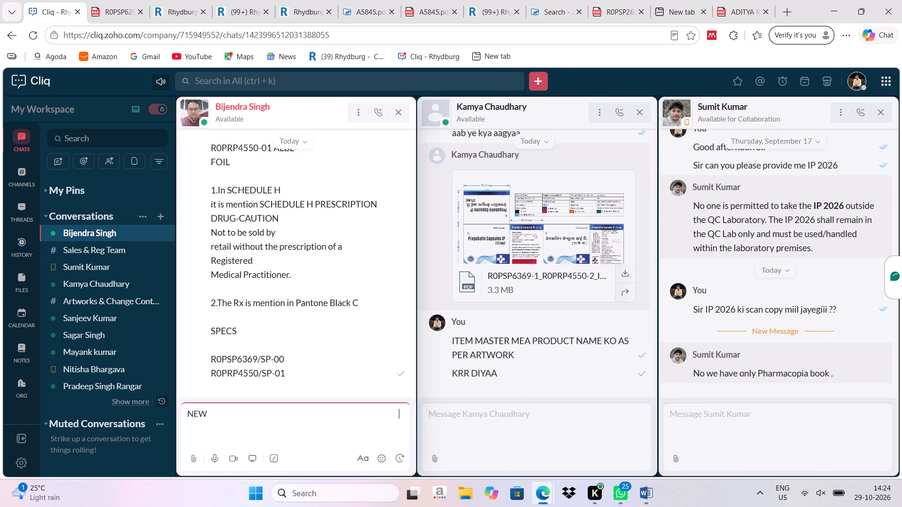
pyautogui.press('space')
pyautogui.press('space')
pyautogui.press('space')
pyautogui.press('space')
pyautogui.press('BackSpace')
pyautogui.press('space')
pyautogui.hotkey('ctrl', 'v')
pyautogui.press('Return')
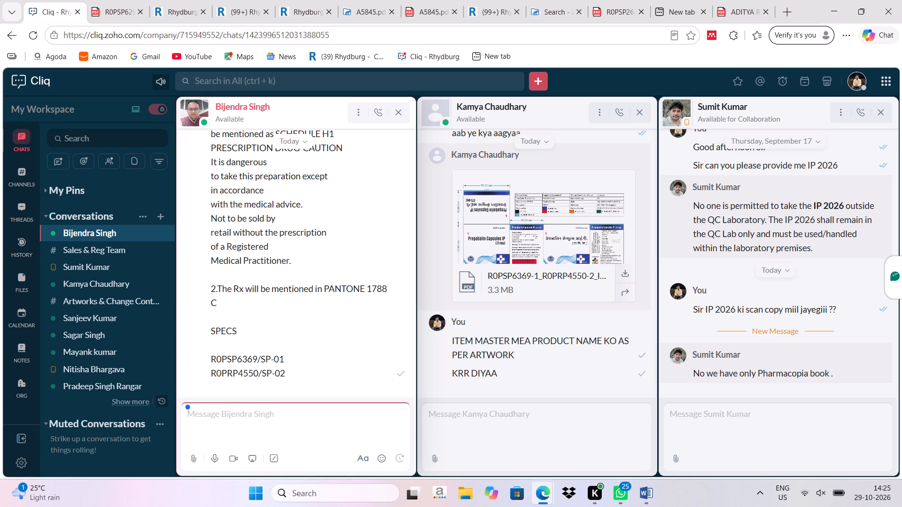
# View Nitisha's chat and profile, and close both.
pyautogui.click(86, 371)
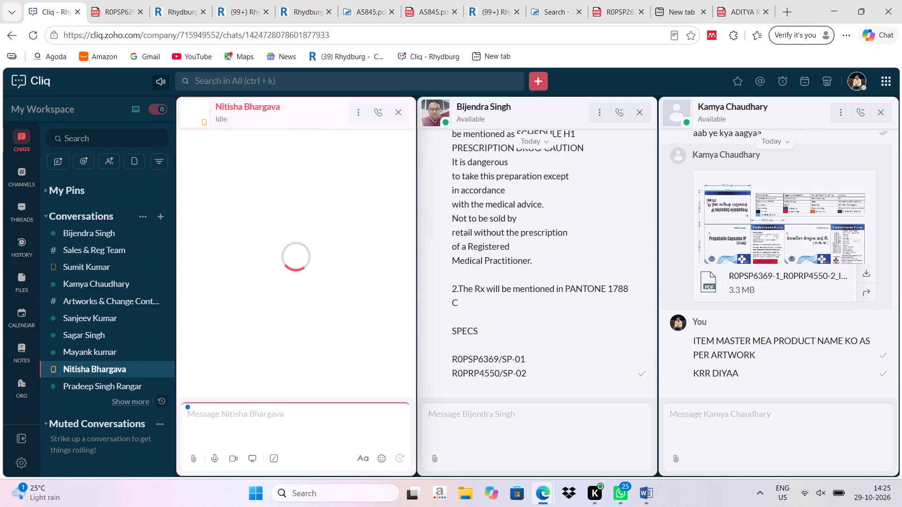
pyautogui.click(197, 112)
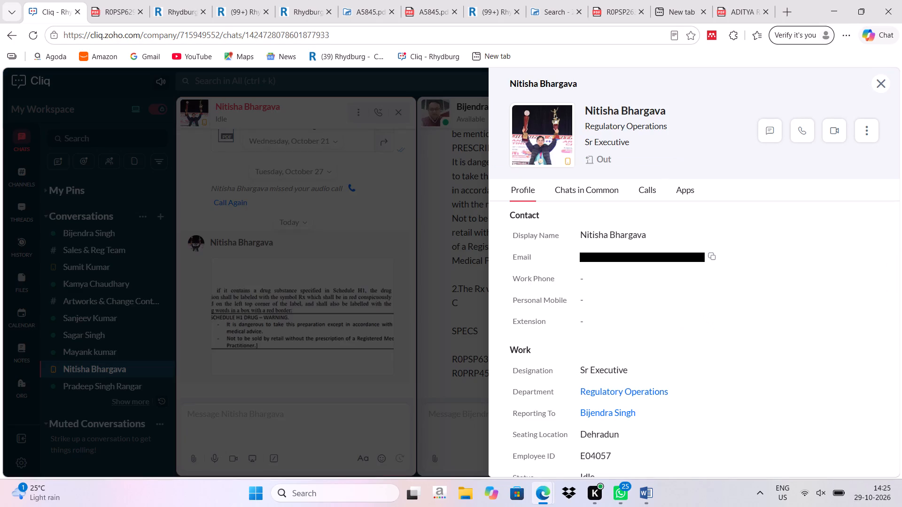
pyautogui.click(883, 83)
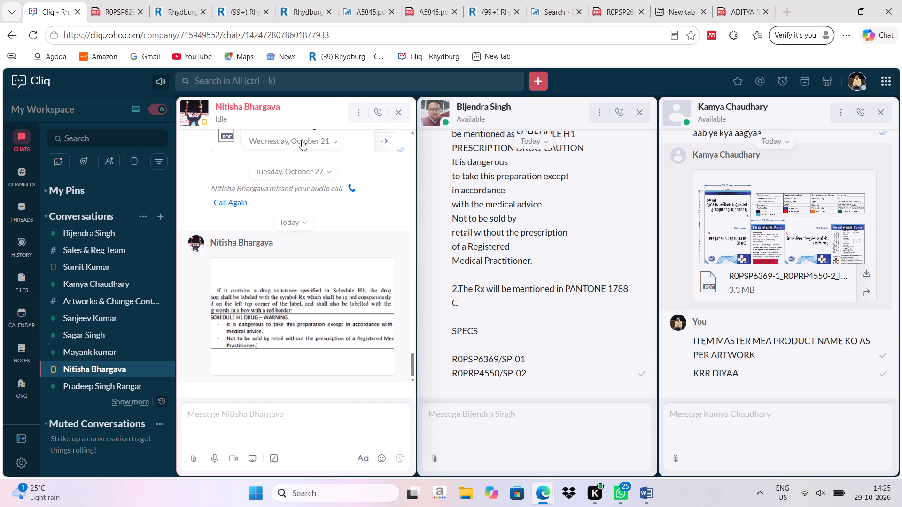
pyautogui.click(396, 108)
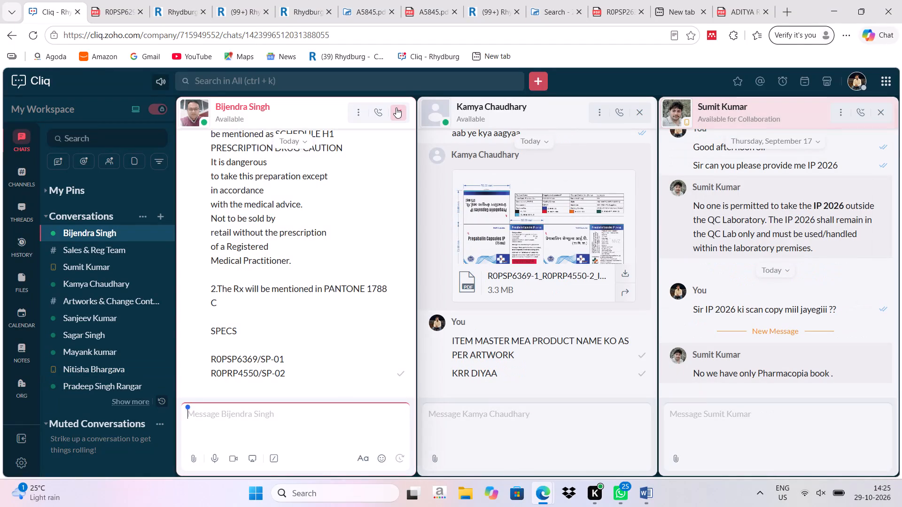
# Close the open chats with Bijendra, Kamya and Sumit, leaving only the Sales & Reg Team channel open.
pyautogui.click(396, 108)
pyautogui.click(396, 108)
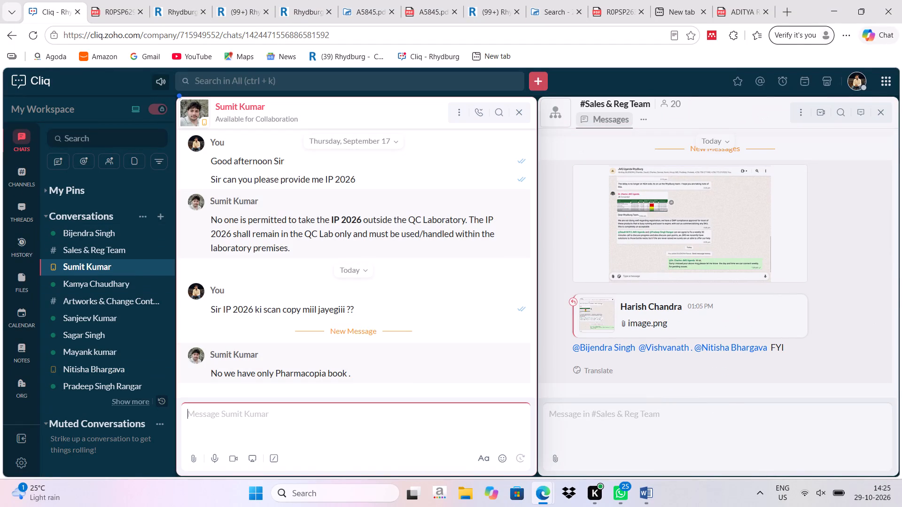
pyautogui.click(519, 113)
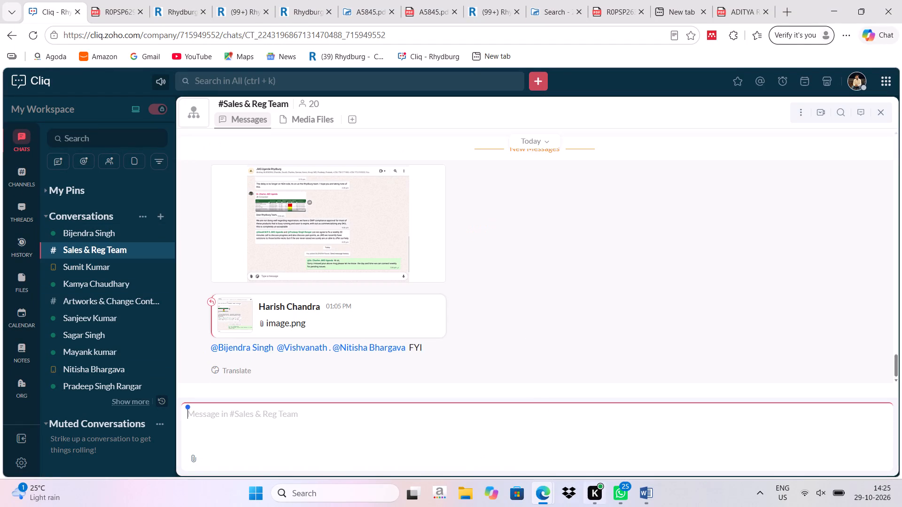
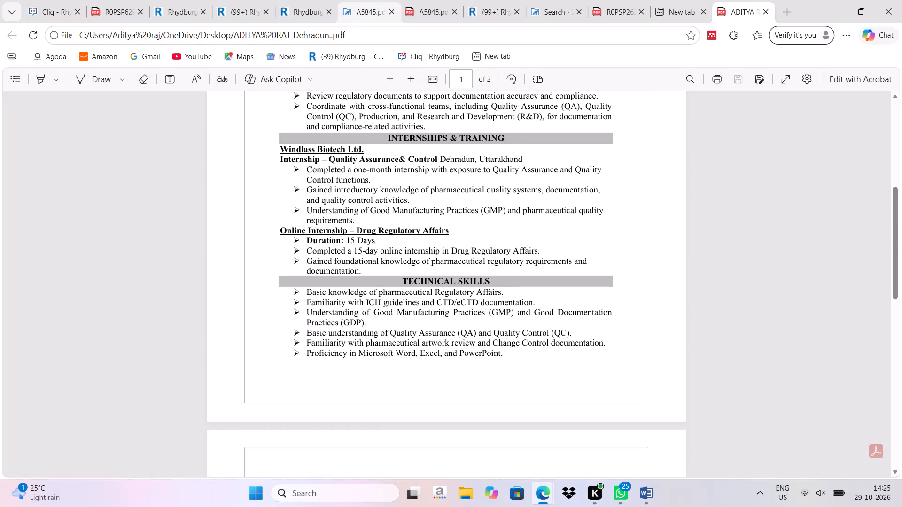
# Switch from the résumé PDF to the already open Rhydburg Caliber Artwork page.
pyautogui.click(295, 9)
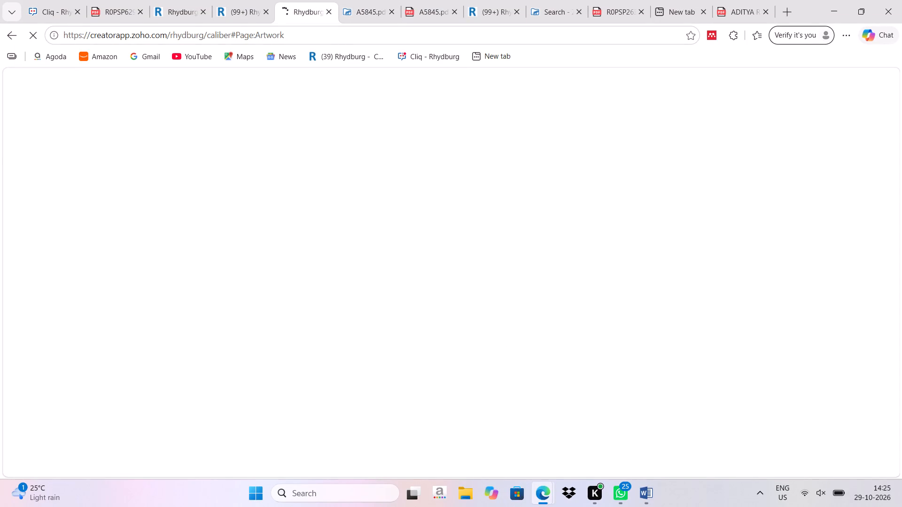
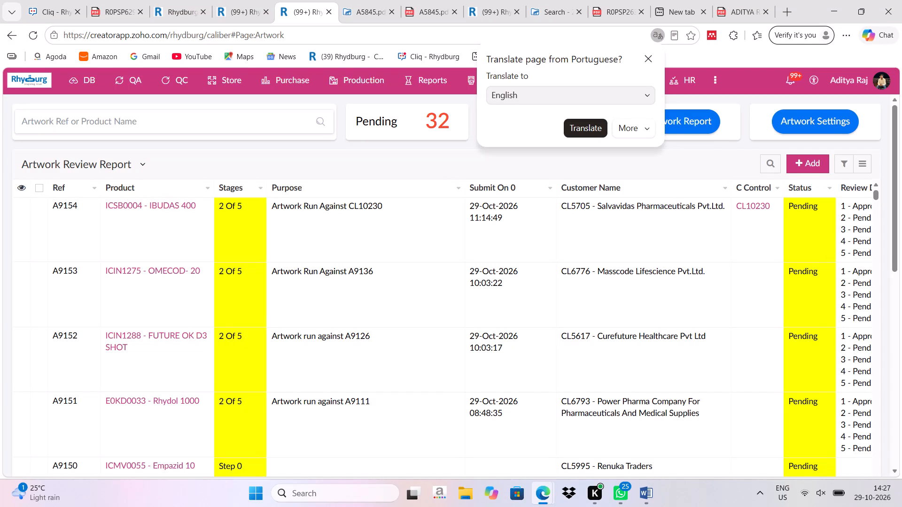
# Switch to the Cliq chat page to check the Sales & Reg Team channel.
pyautogui.click(48, 8)
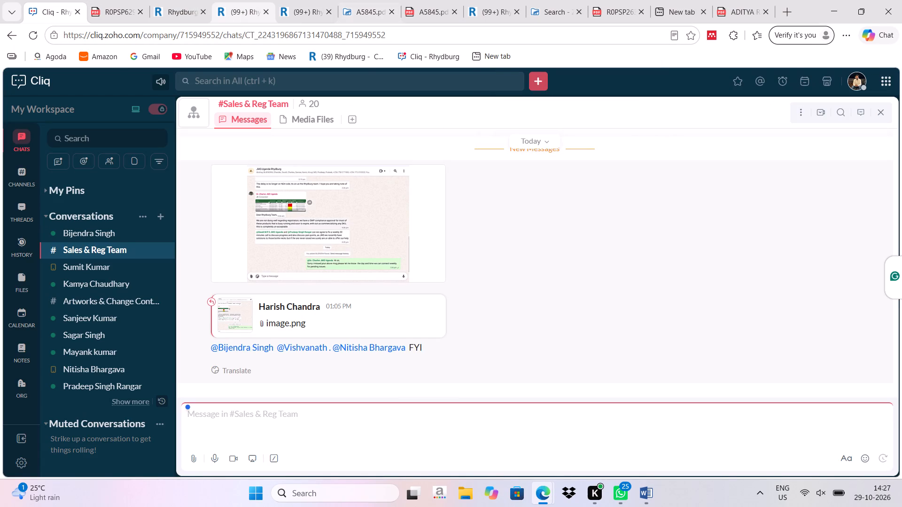
# Switch from Cliq to the already open Rhydburg Caliber Item Master Dashboard page.
pyautogui.click(249, 9)
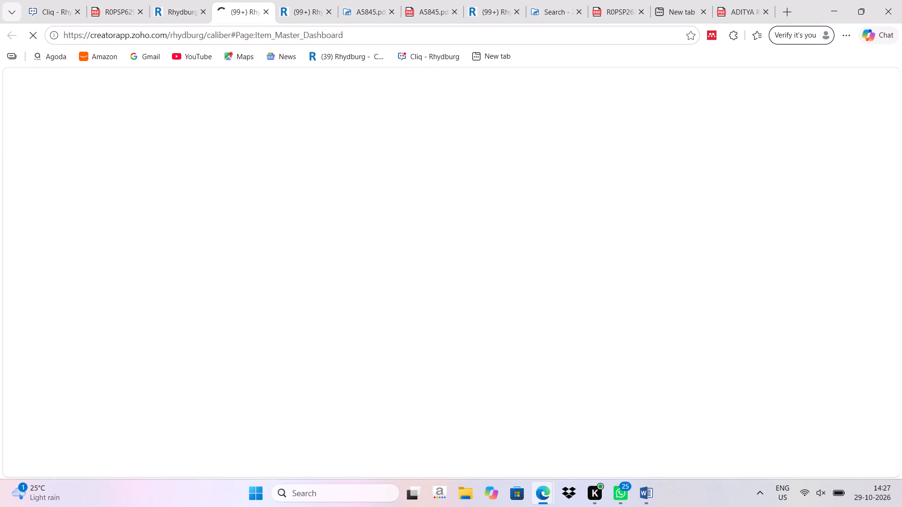
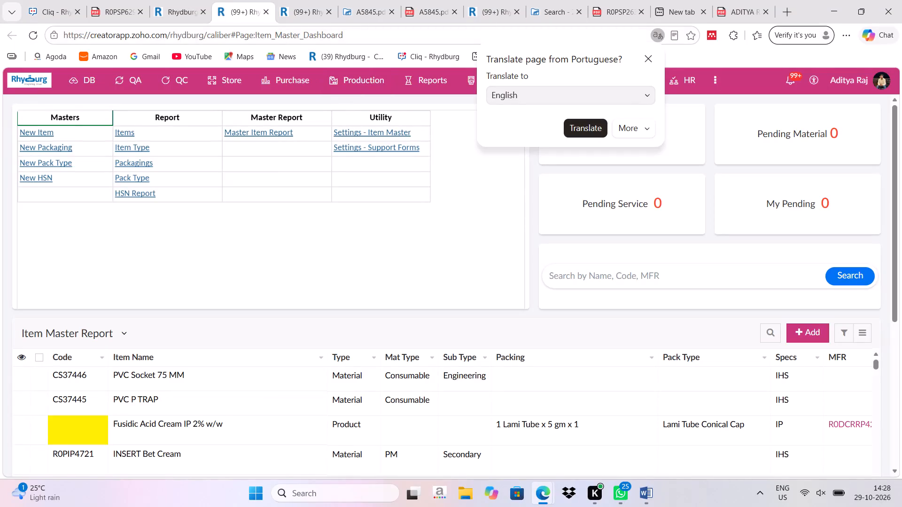
# Switch to Cliq, search for PRA, and check the direct chat with the Quality Assurance manager.
pyautogui.click(45, 11)
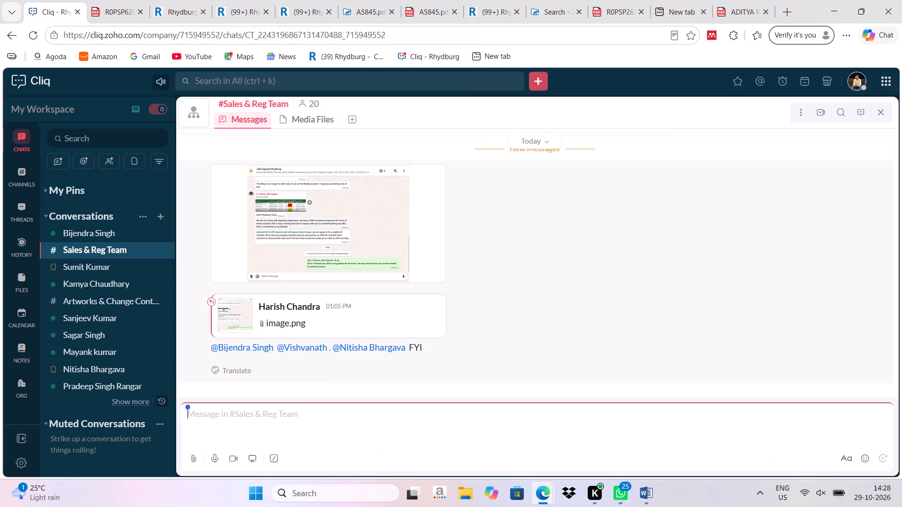
pyautogui.click(267, 81)
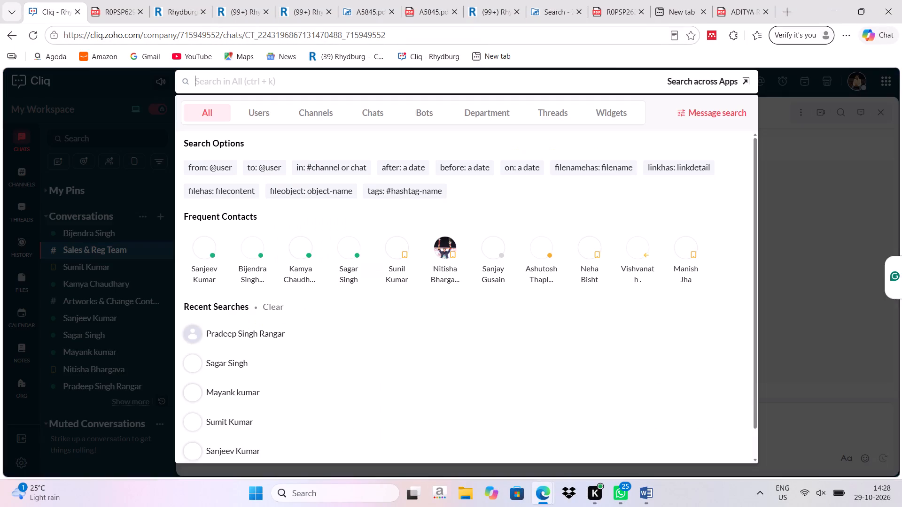
pyautogui.write('PRD')
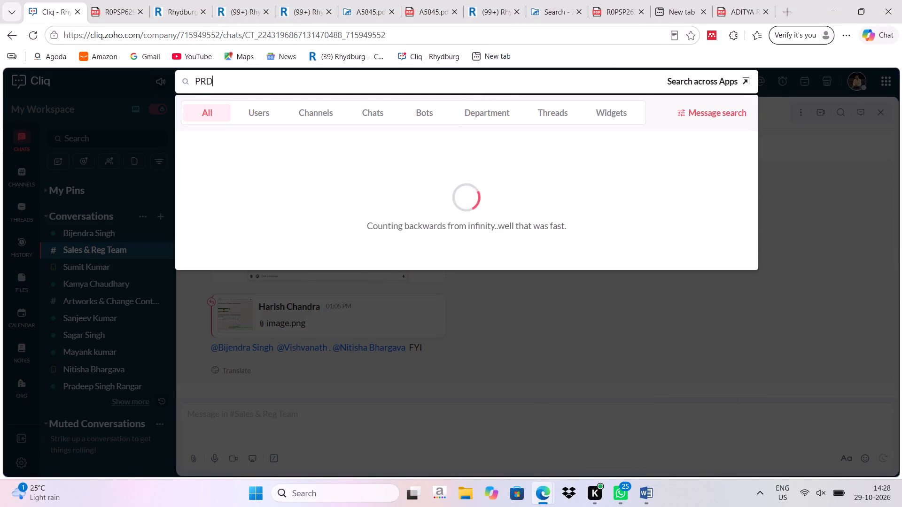
pyautogui.press('BackSpace')
pyautogui.press('a')
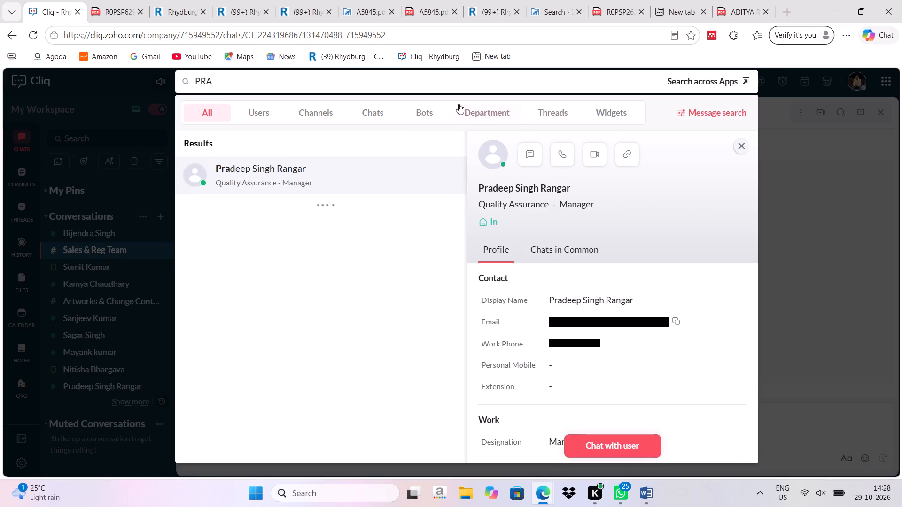
pyautogui.click(526, 153)
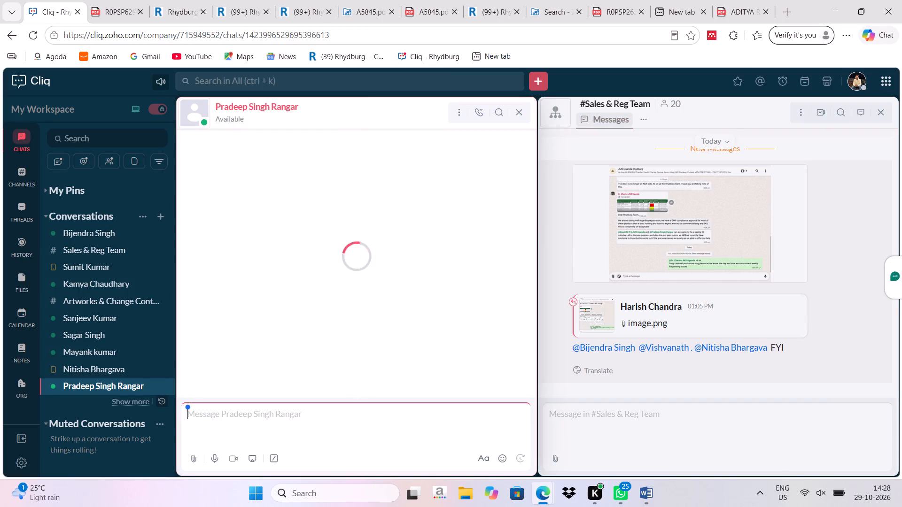
pyautogui.scroll(2, 369, 274)
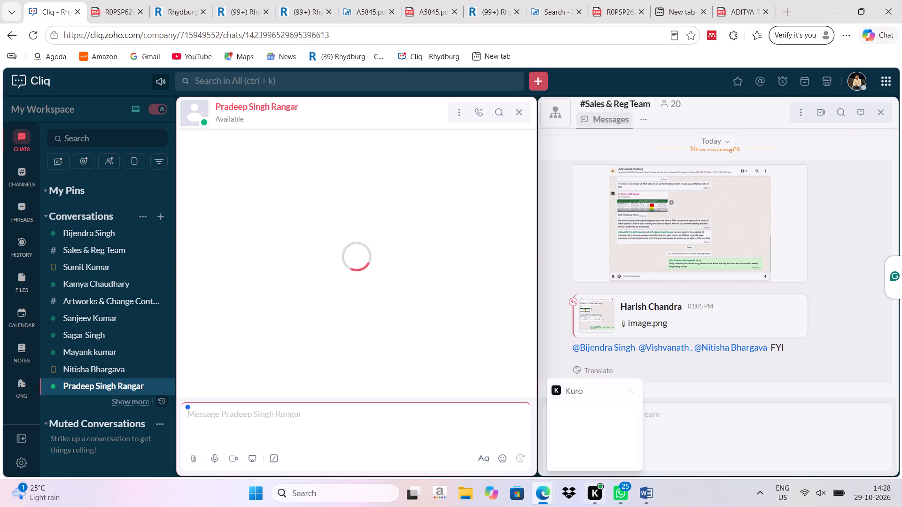
pyautogui.click(515, 113)
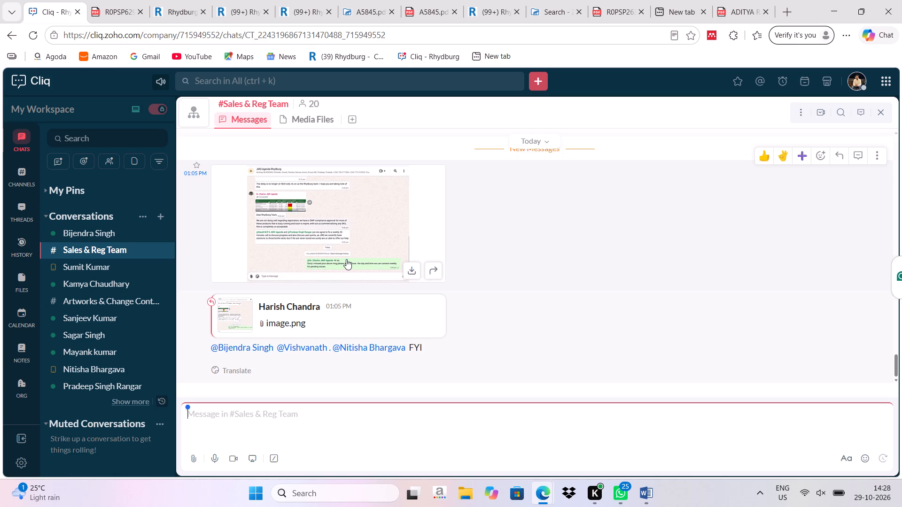
# Look through the earlier messages in the Sales & Reg Team channel.
pyautogui.scroll(2, 346, 259)
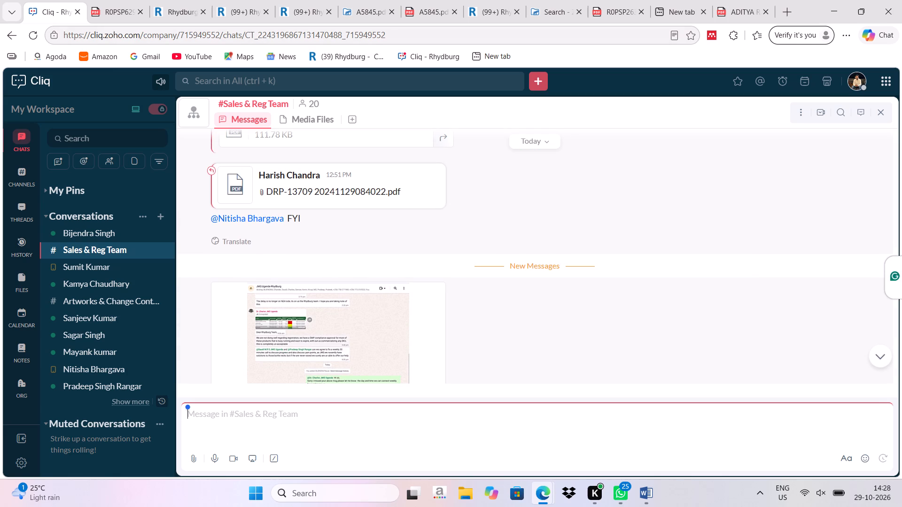
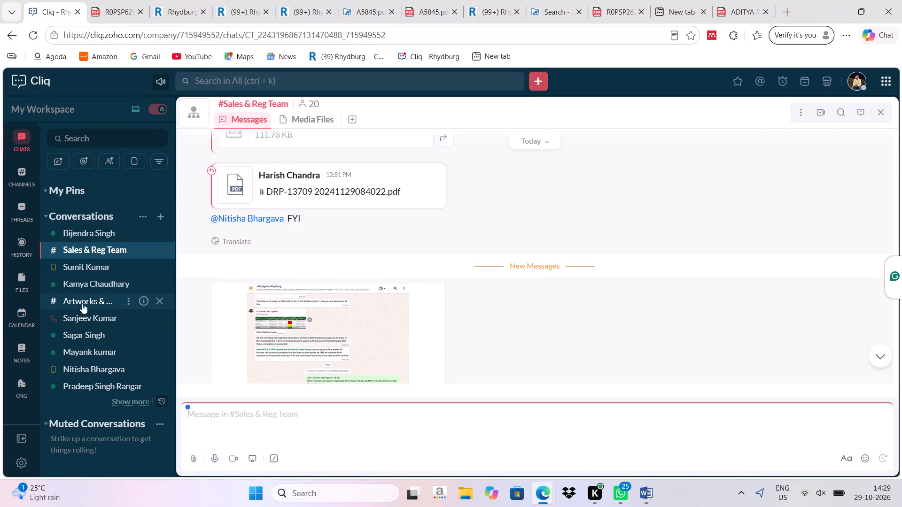
# Search Cliq for PRA, open the Quality Assurance manager's chat, and view the October 27 image listing MFR codes and generic names.
pyautogui.click(239, 87)
pyautogui.write('PRA')
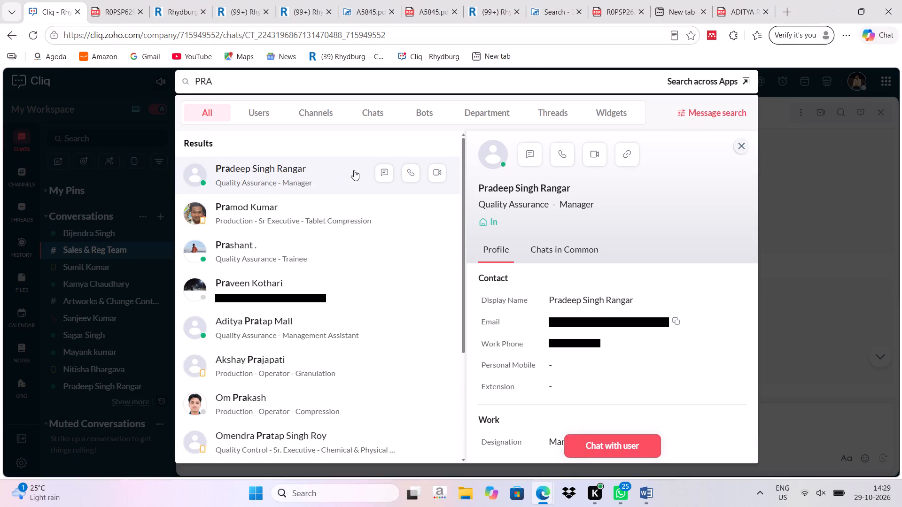
pyautogui.click(385, 173)
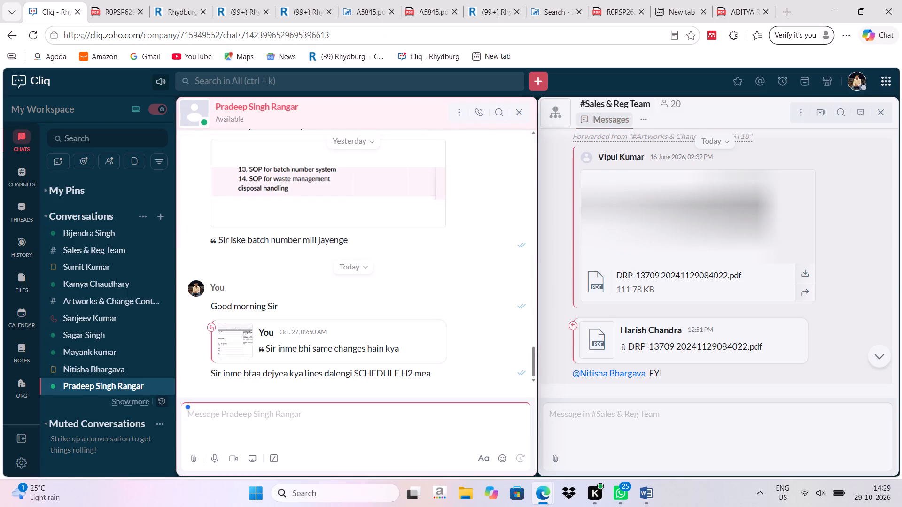
pyautogui.scroll(5, 339, 277)
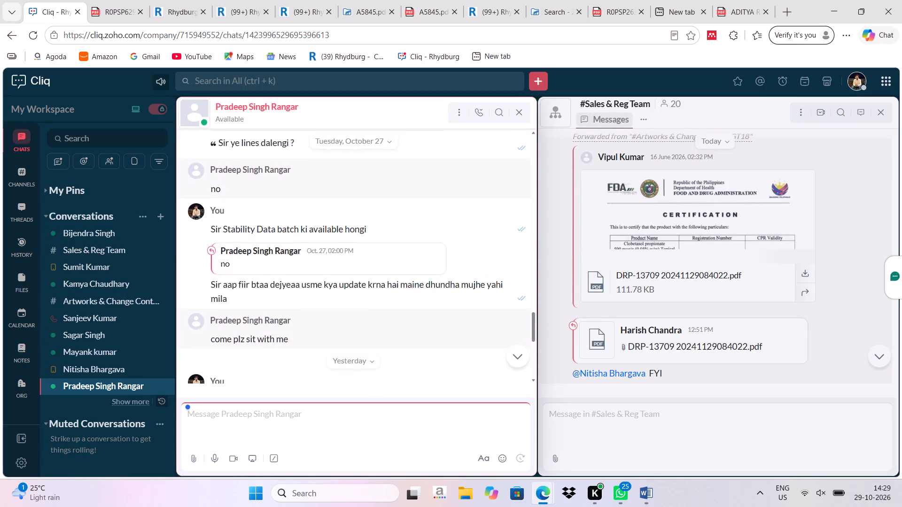
pyautogui.scroll(8, 313, 292)
pyautogui.scroll(-2, 313, 292)
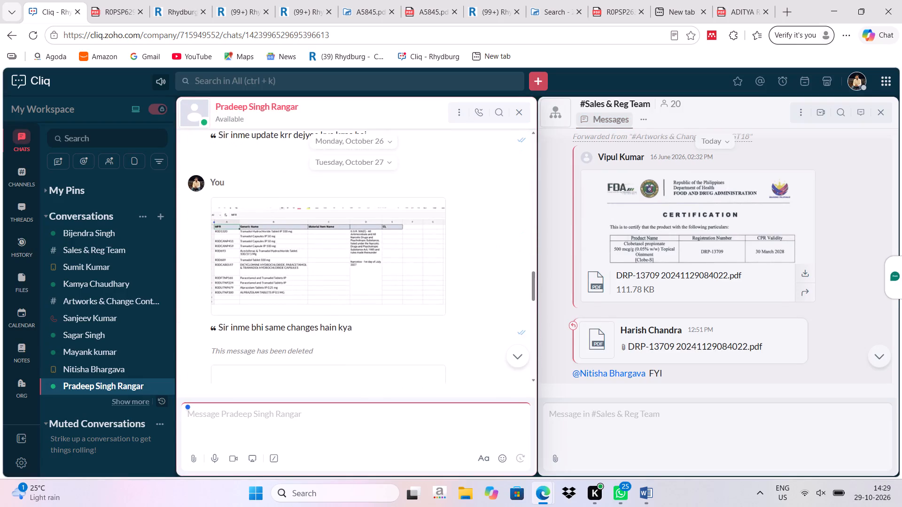
pyautogui.click(311, 275)
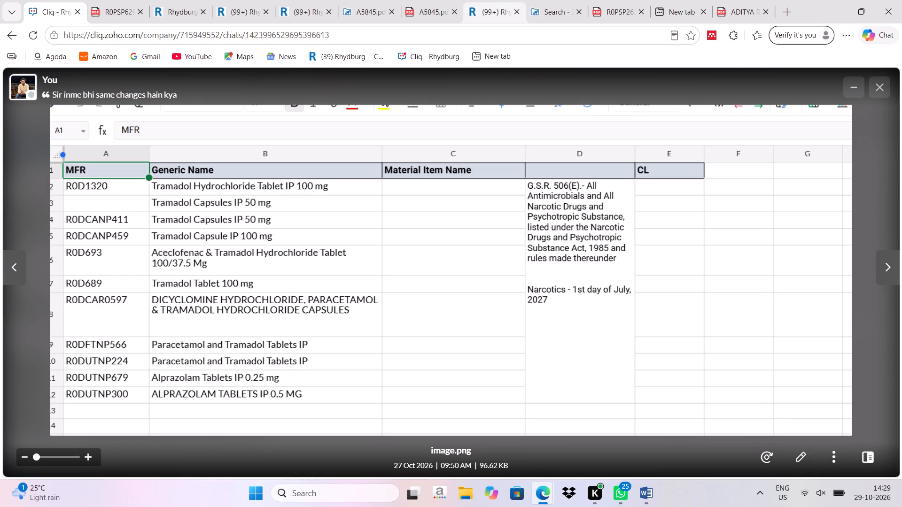
# Close the blank new tab and the Ibudas 400 PDF from the Gap Analysis Report page, and return to the MFR list image in Cliq.
pyautogui.click(478, 7)
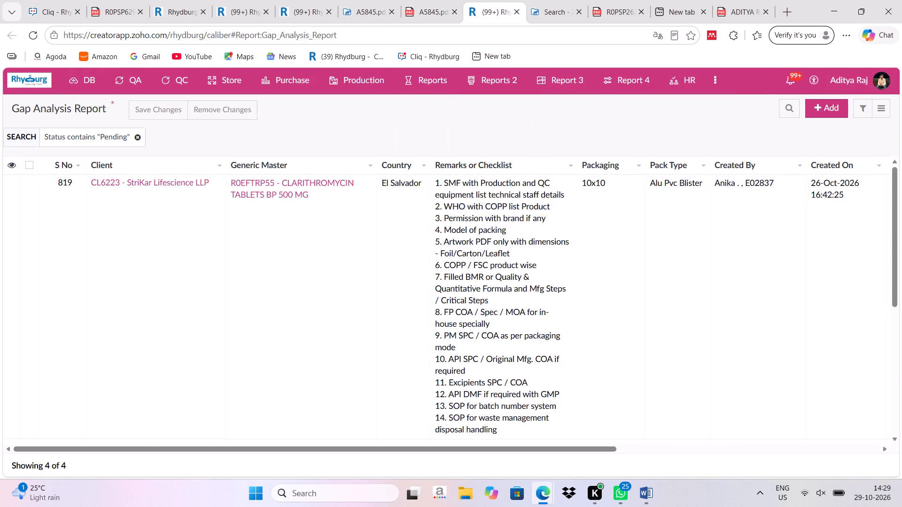
pyautogui.click(704, 11)
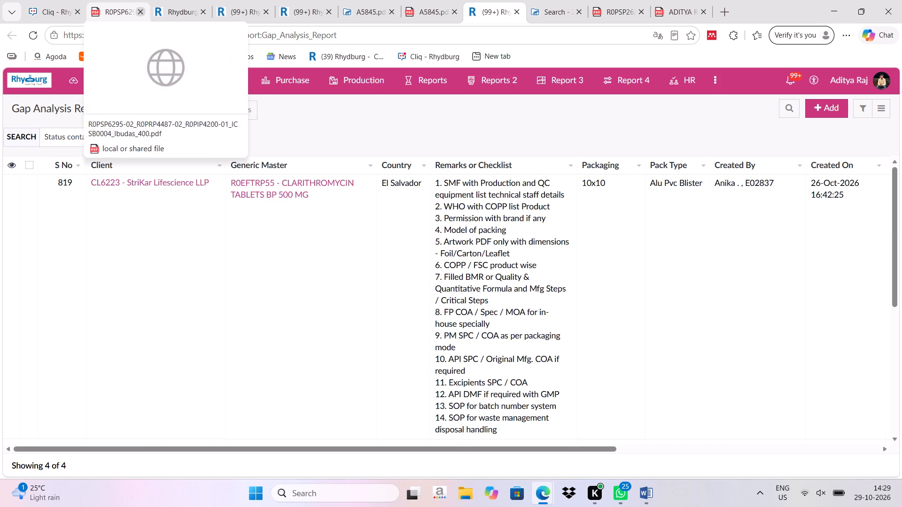
pyautogui.click(138, 8)
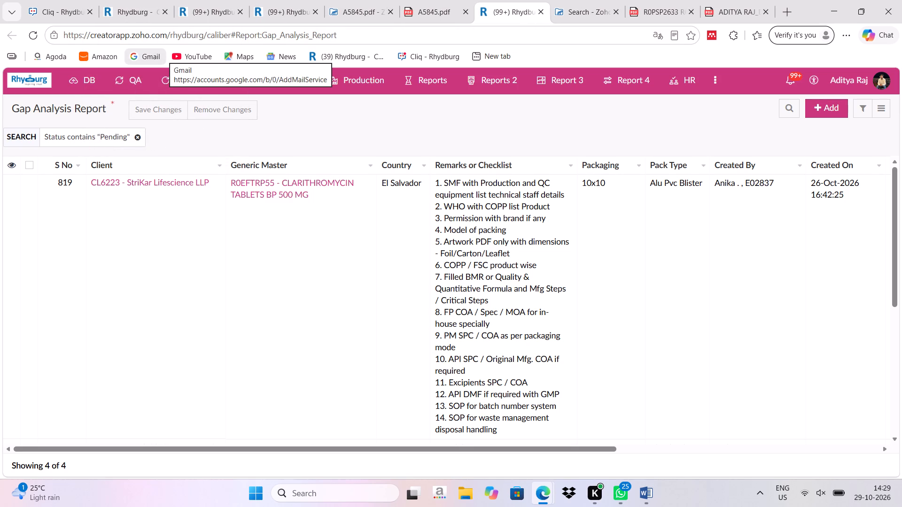
pyautogui.click(41, 7)
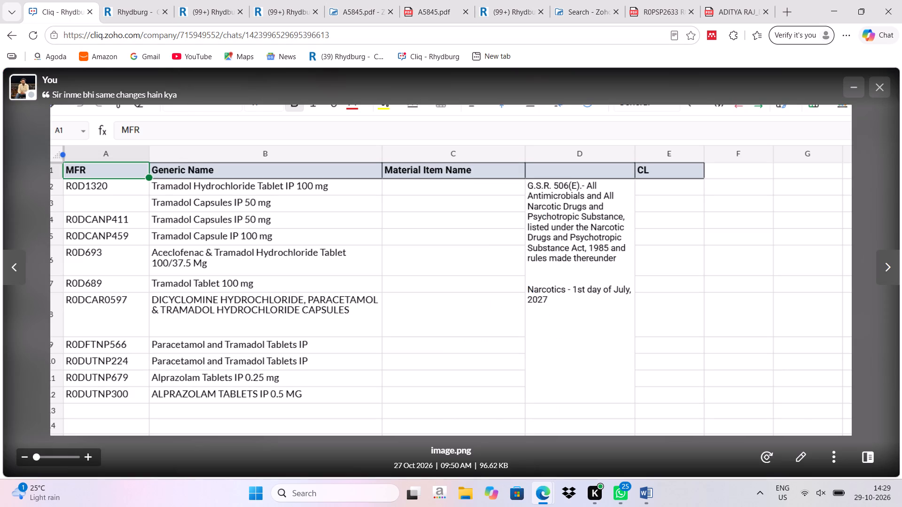
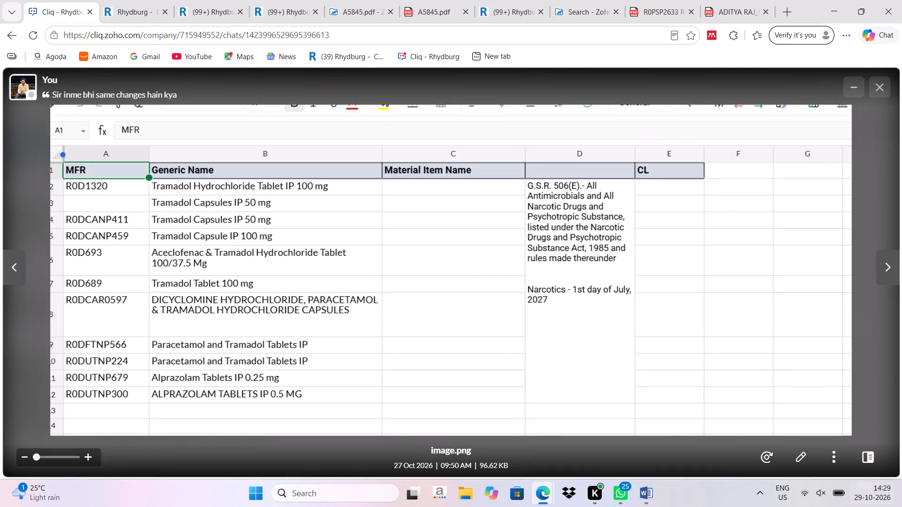
# Bring up the Word document with the Pregabalin foil and specification changes to view it, and return to the MFR list image in Cliq.
pyautogui.click(644, 496)
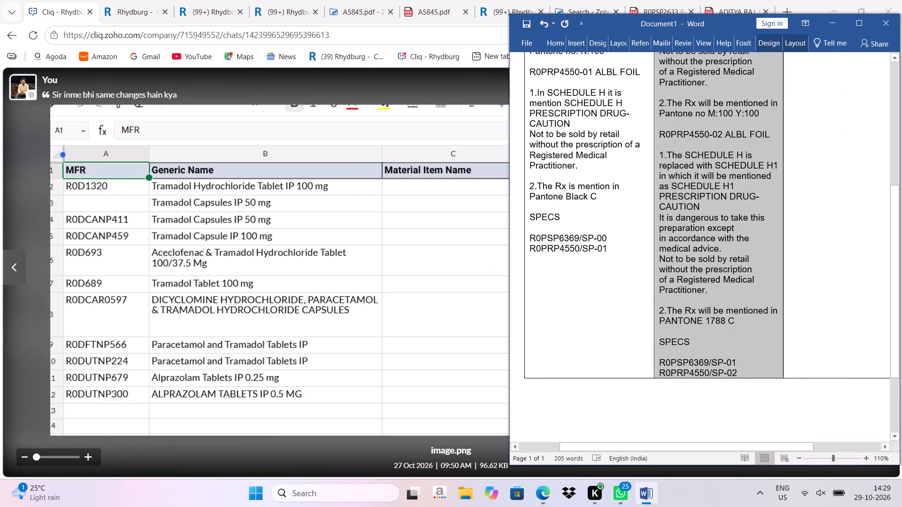